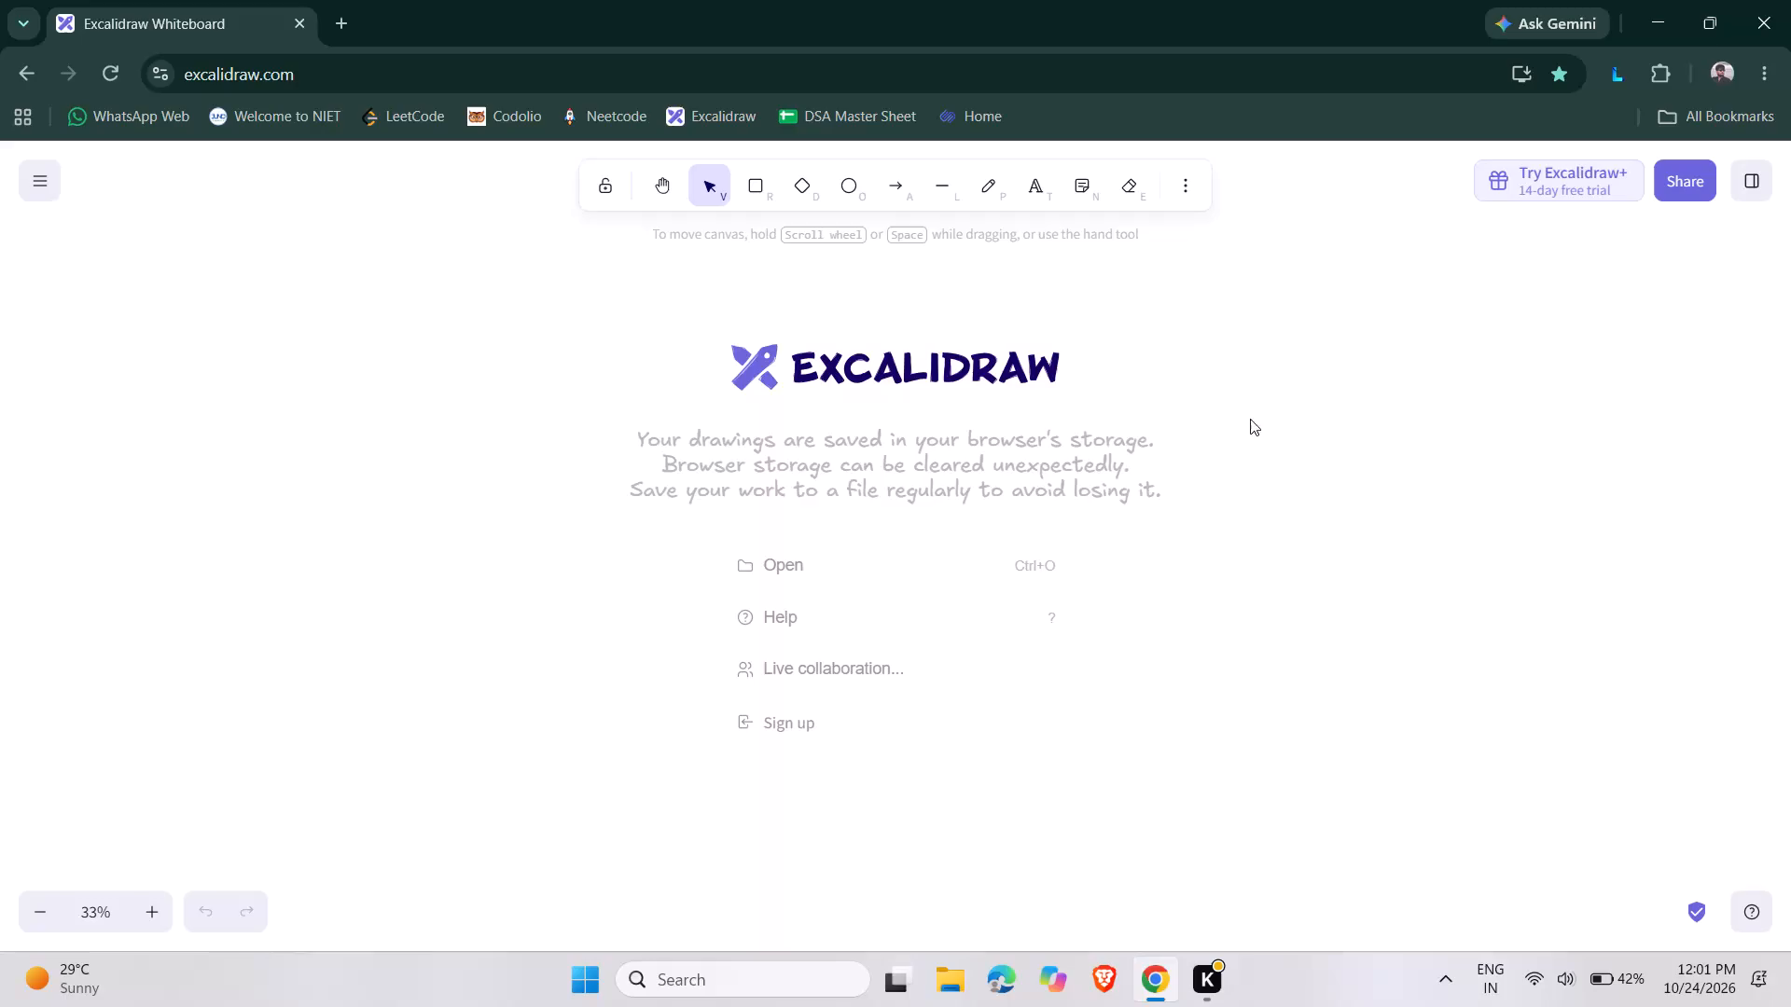
Draw a wide red-outlined rectangle with no fill on the empty canvas to represent the client.
click(767, 183)
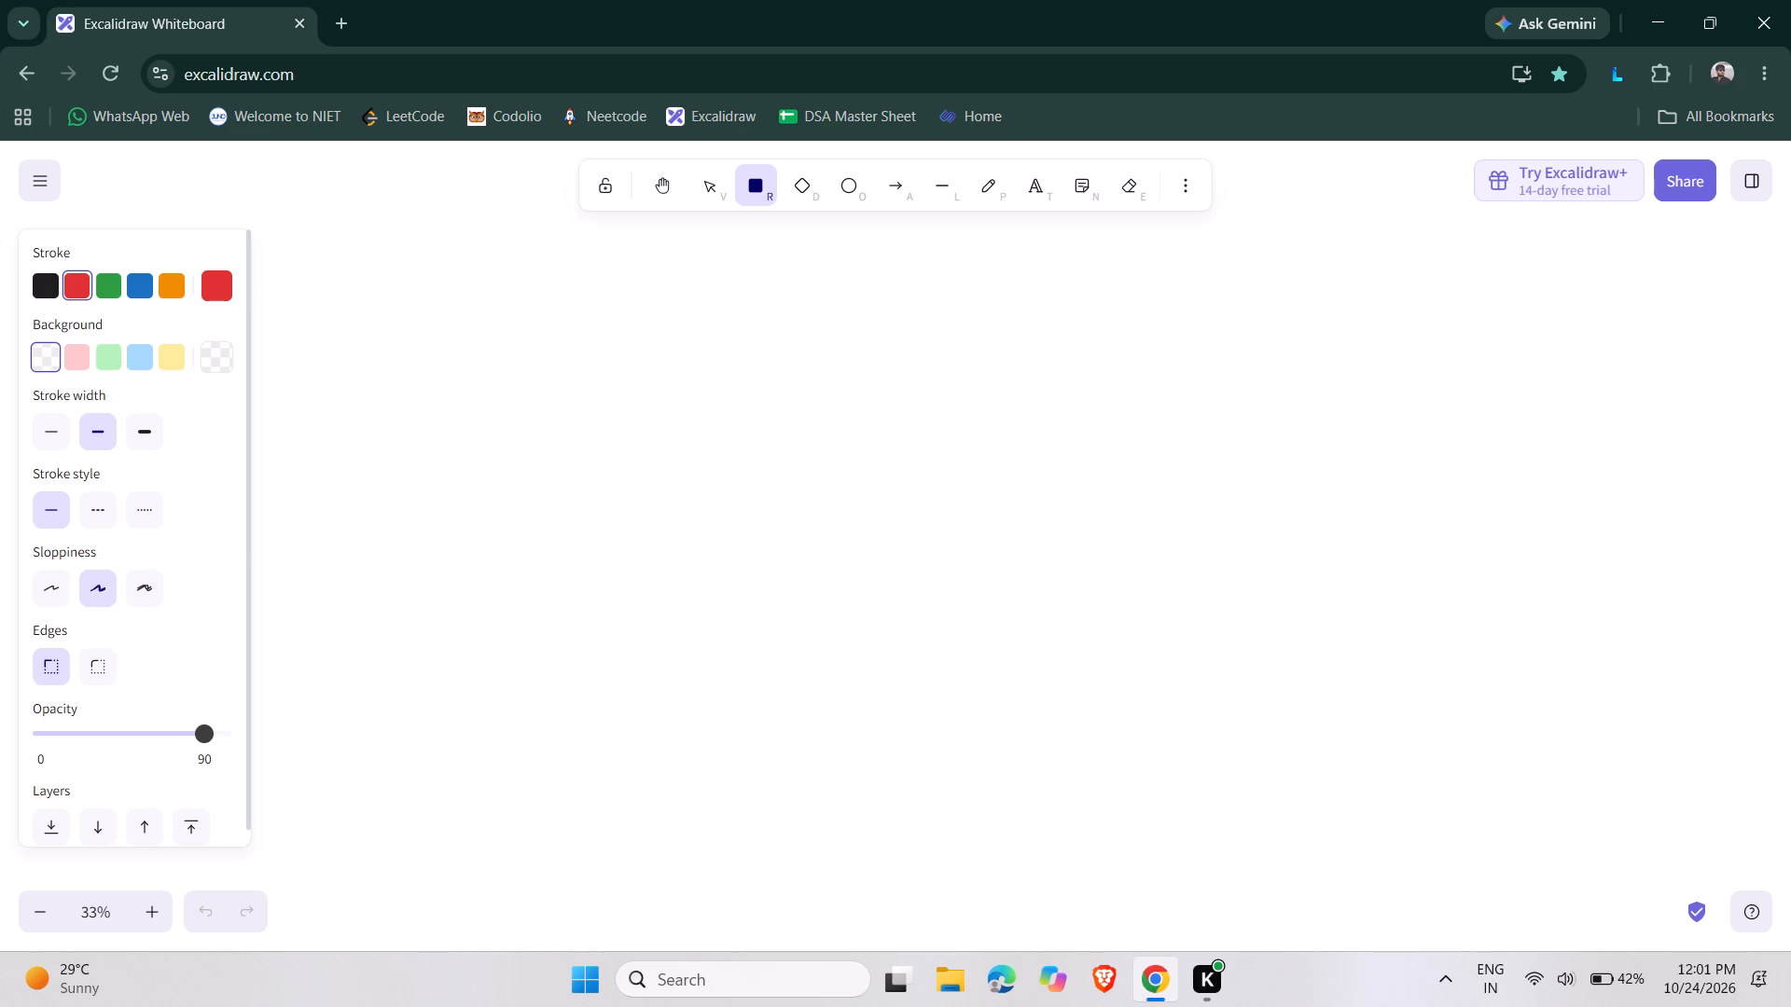
drag(328, 407, 667, 525)
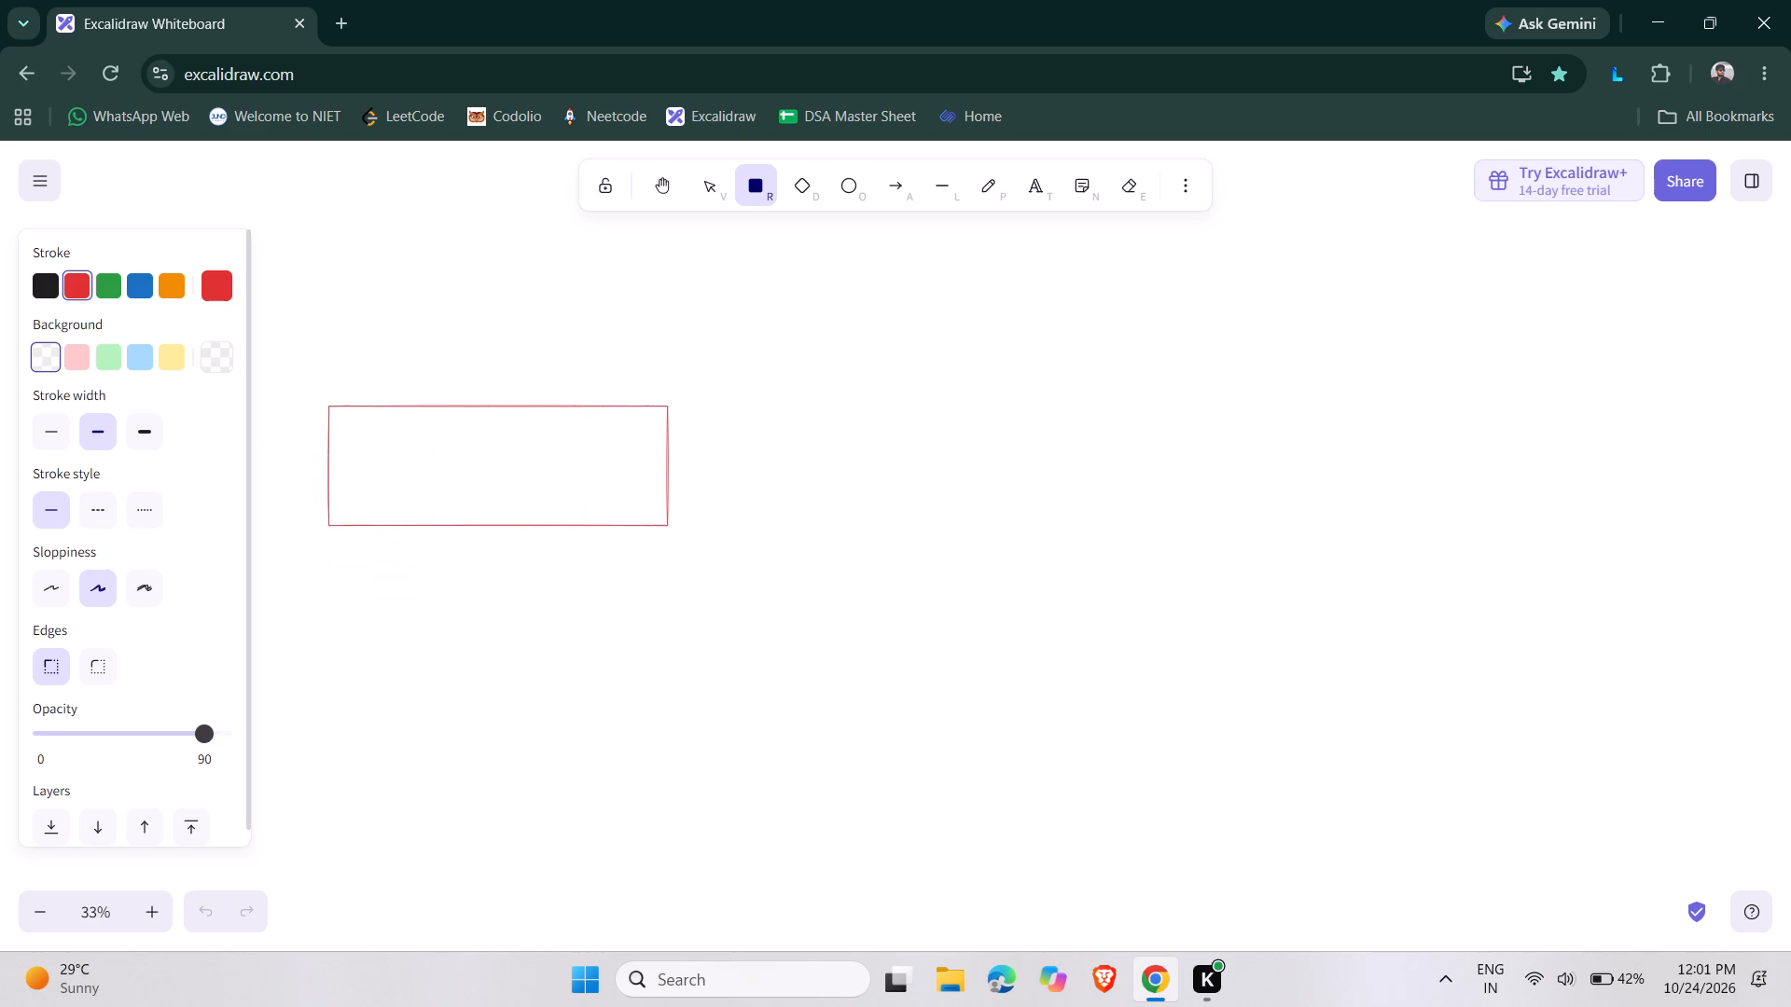
drag(667, 525, 620, 568)
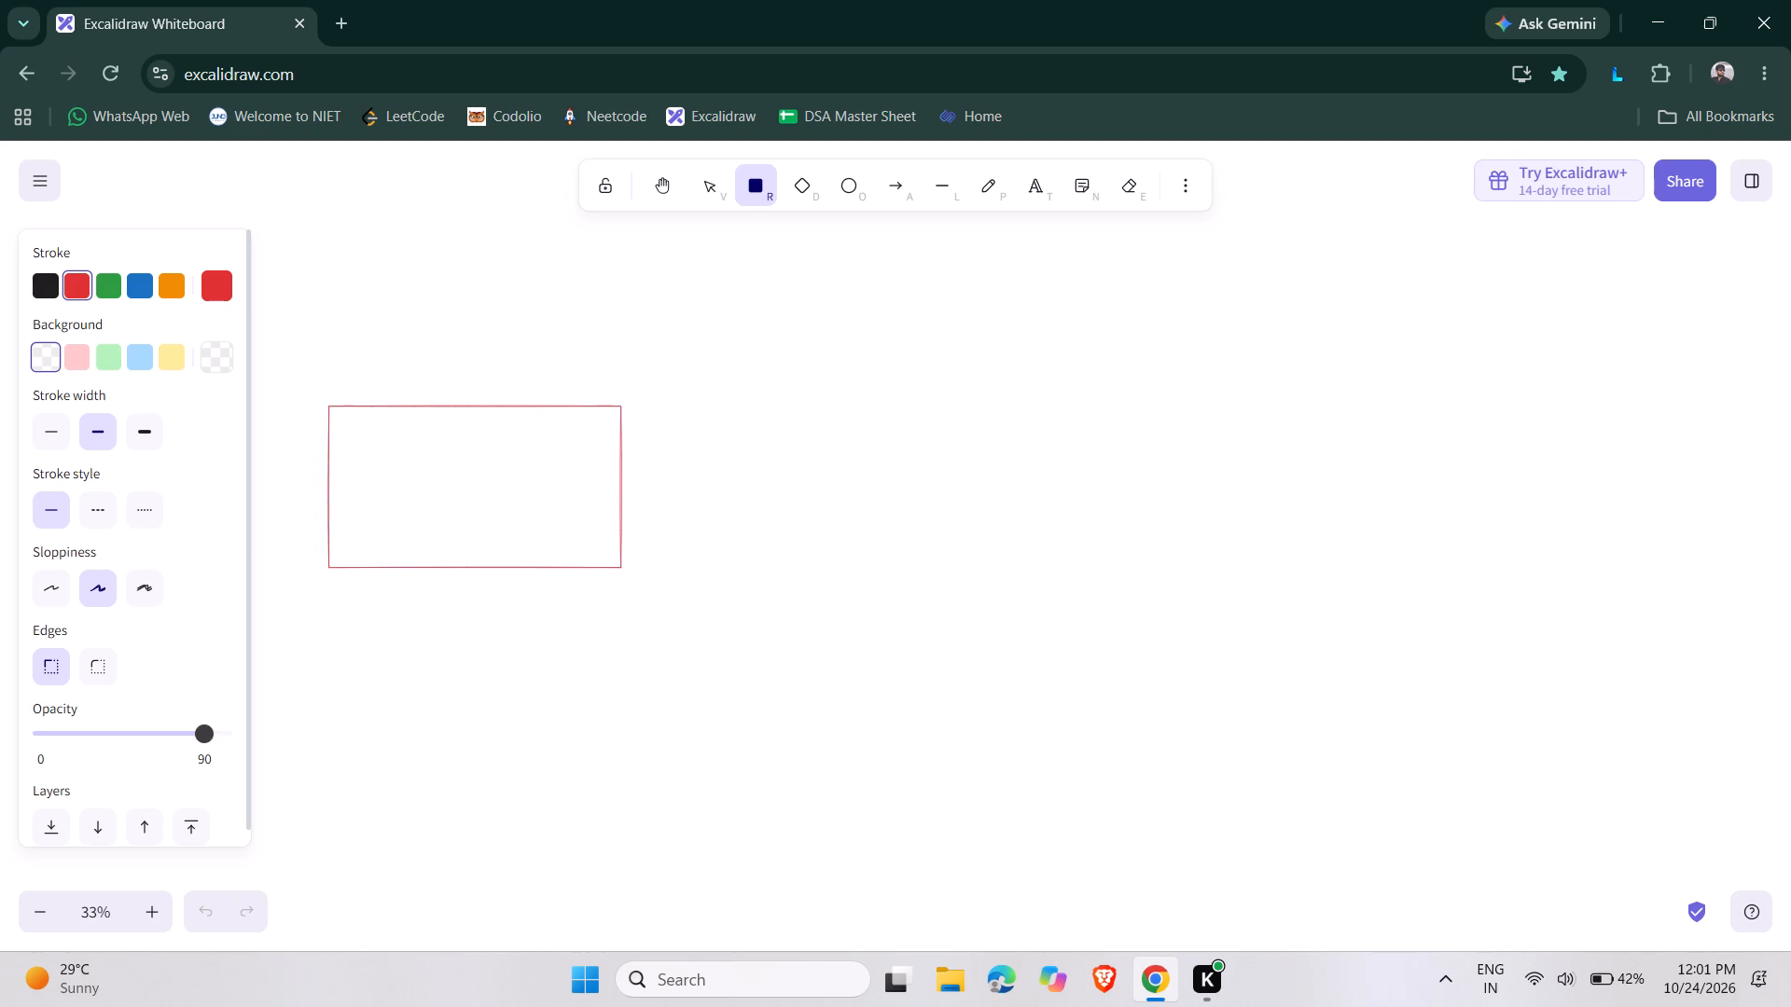
drag(620, 568, 619, 568)
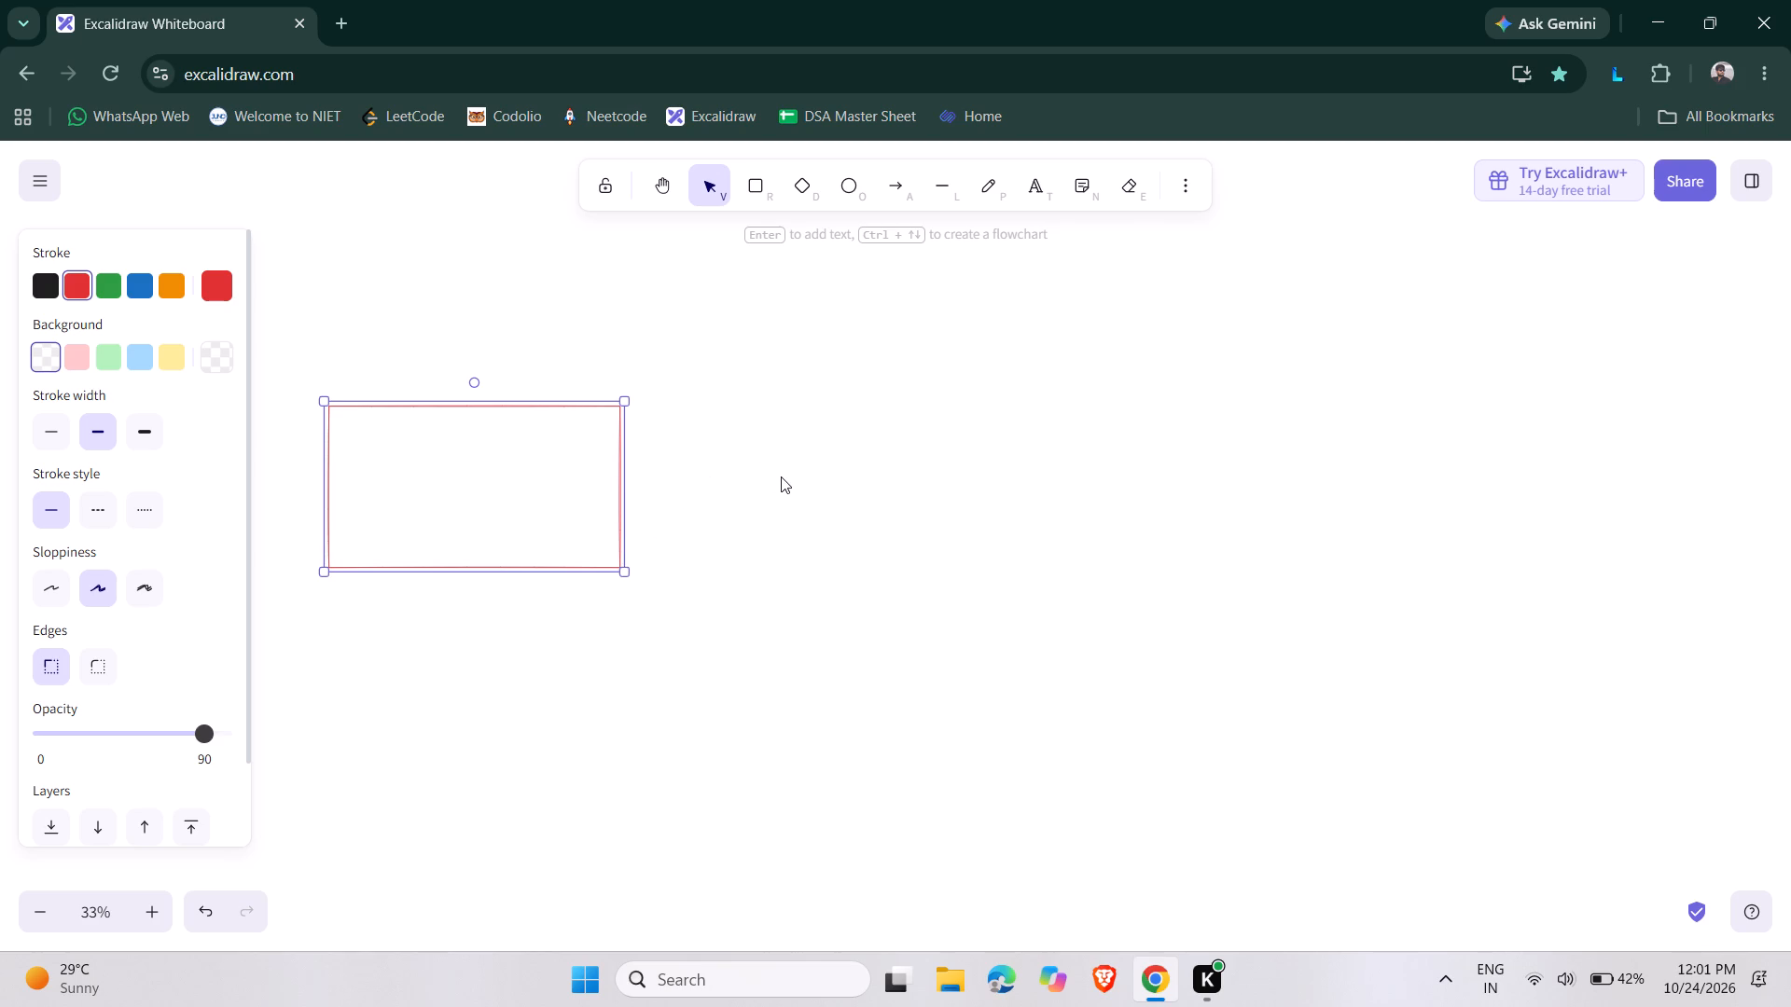
click(781, 476)
Add the text "clint" inside the rectangle, using the normal, non-handwritten font family.
click(467, 468)
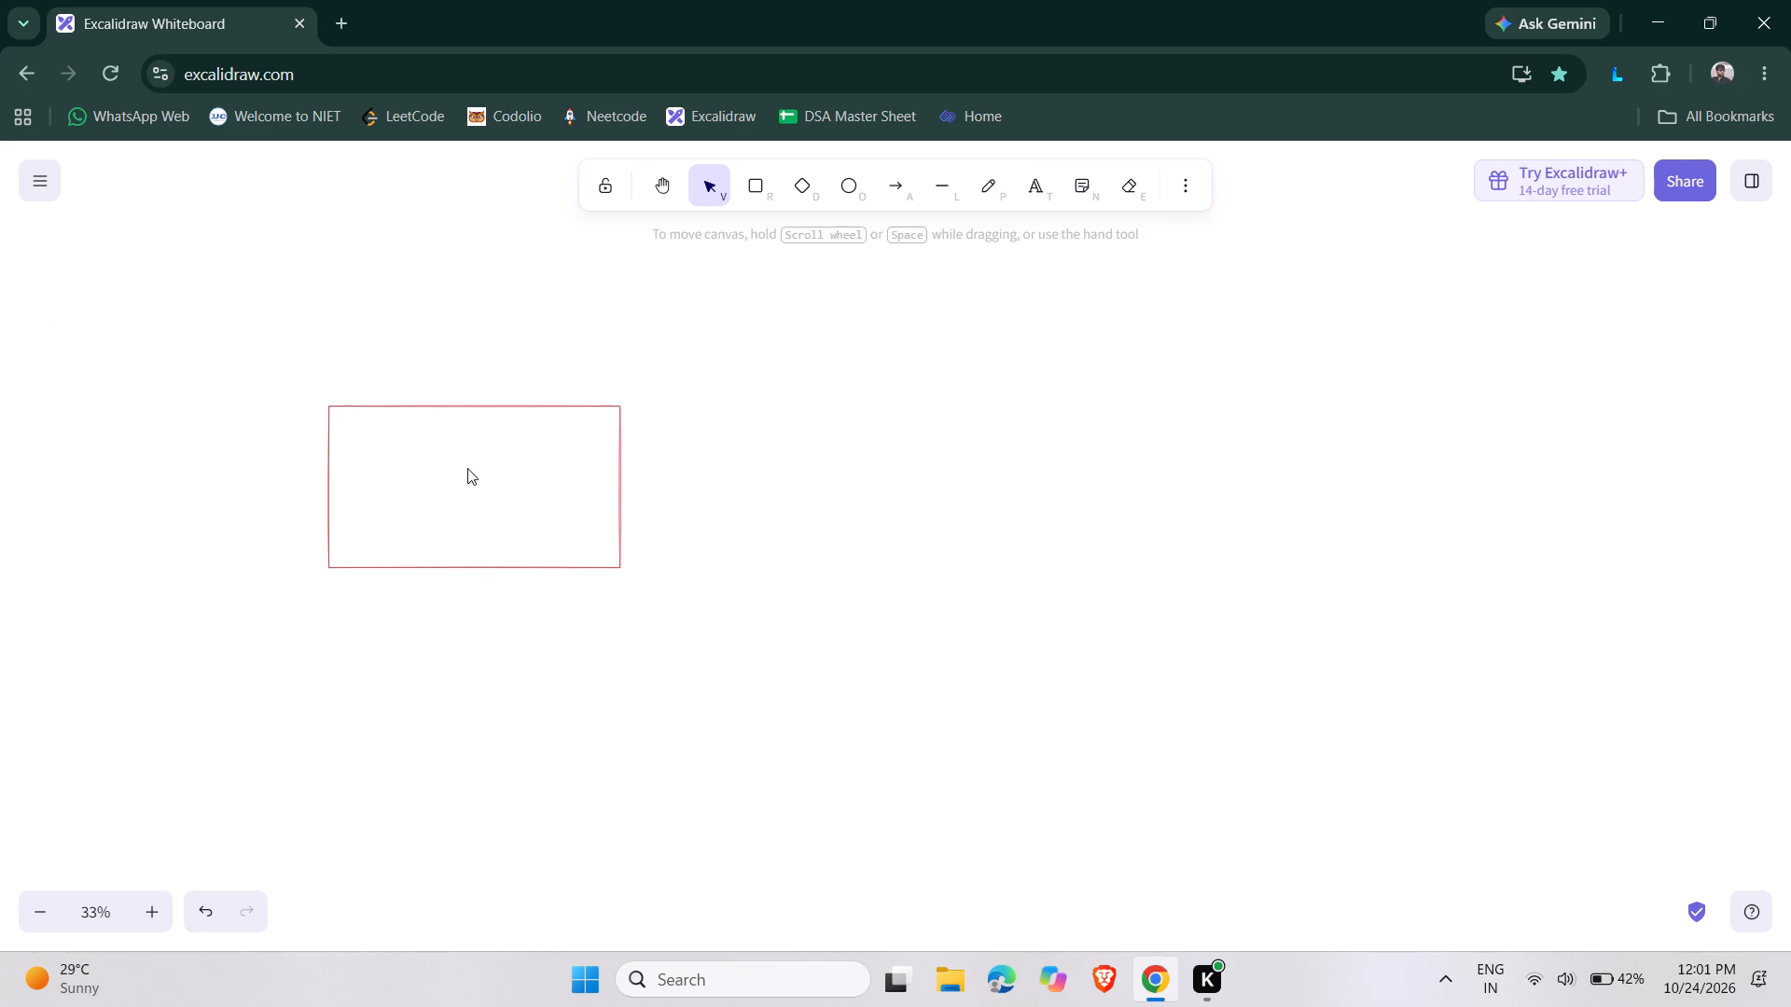
double_click(467, 468)
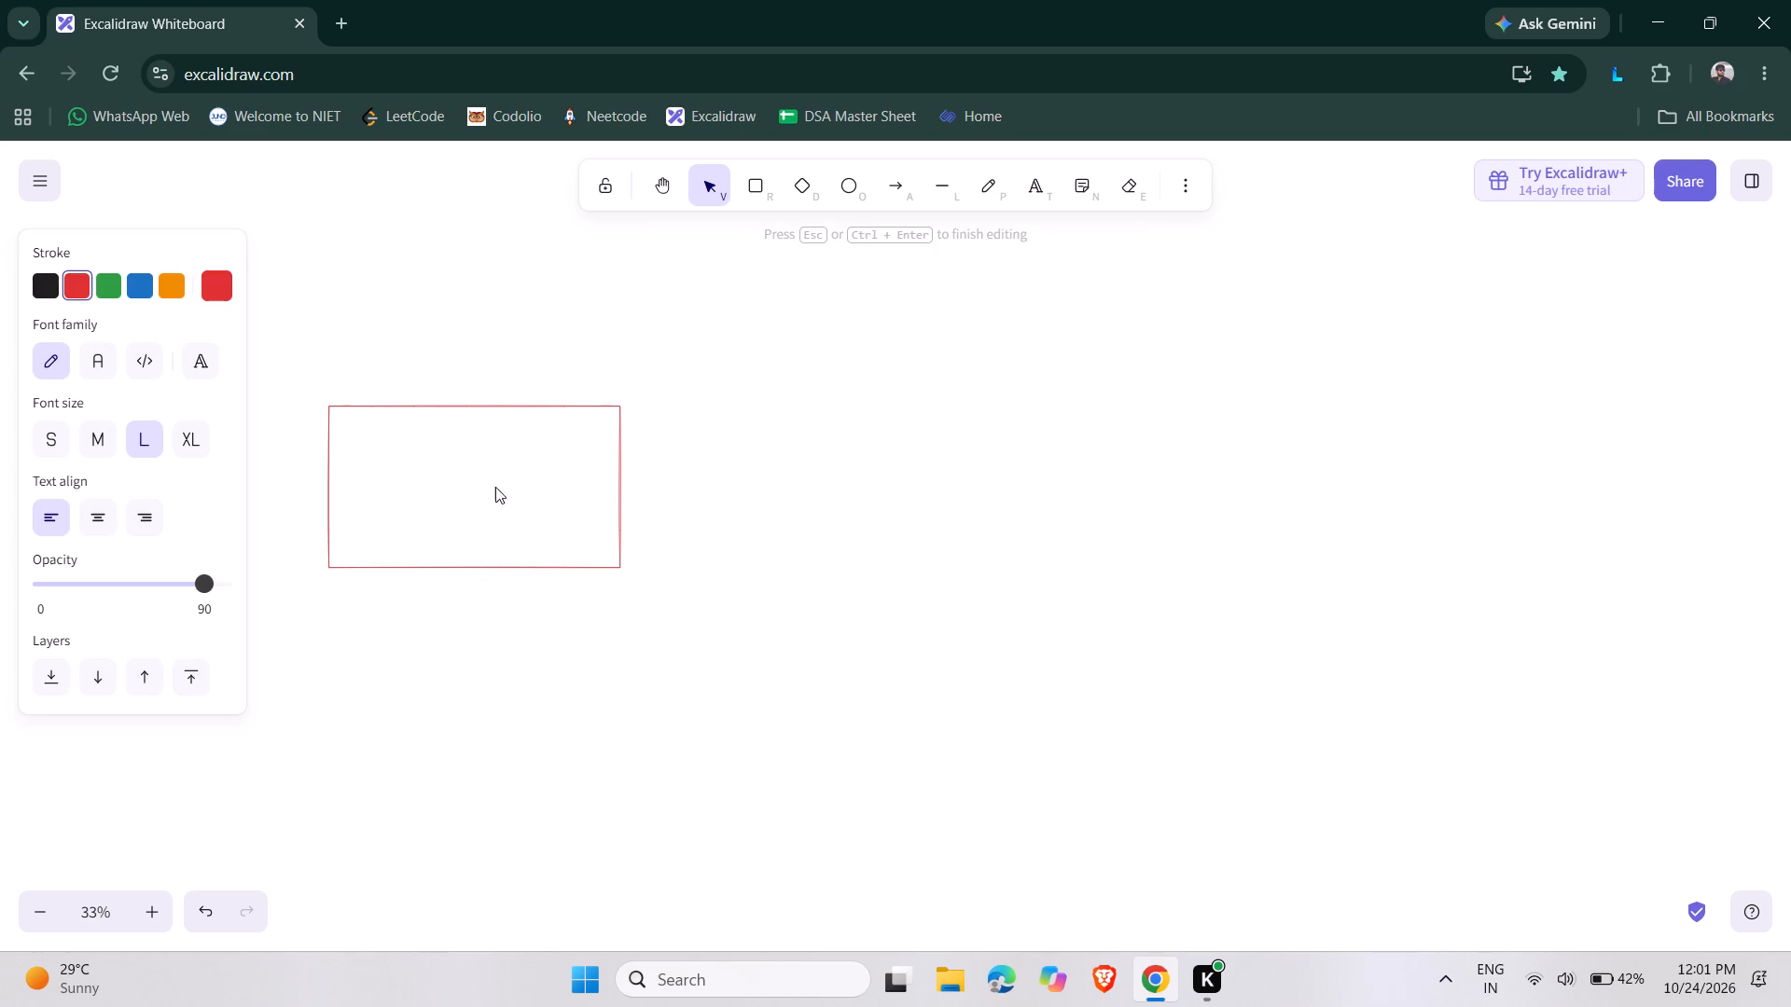
click(457, 471)
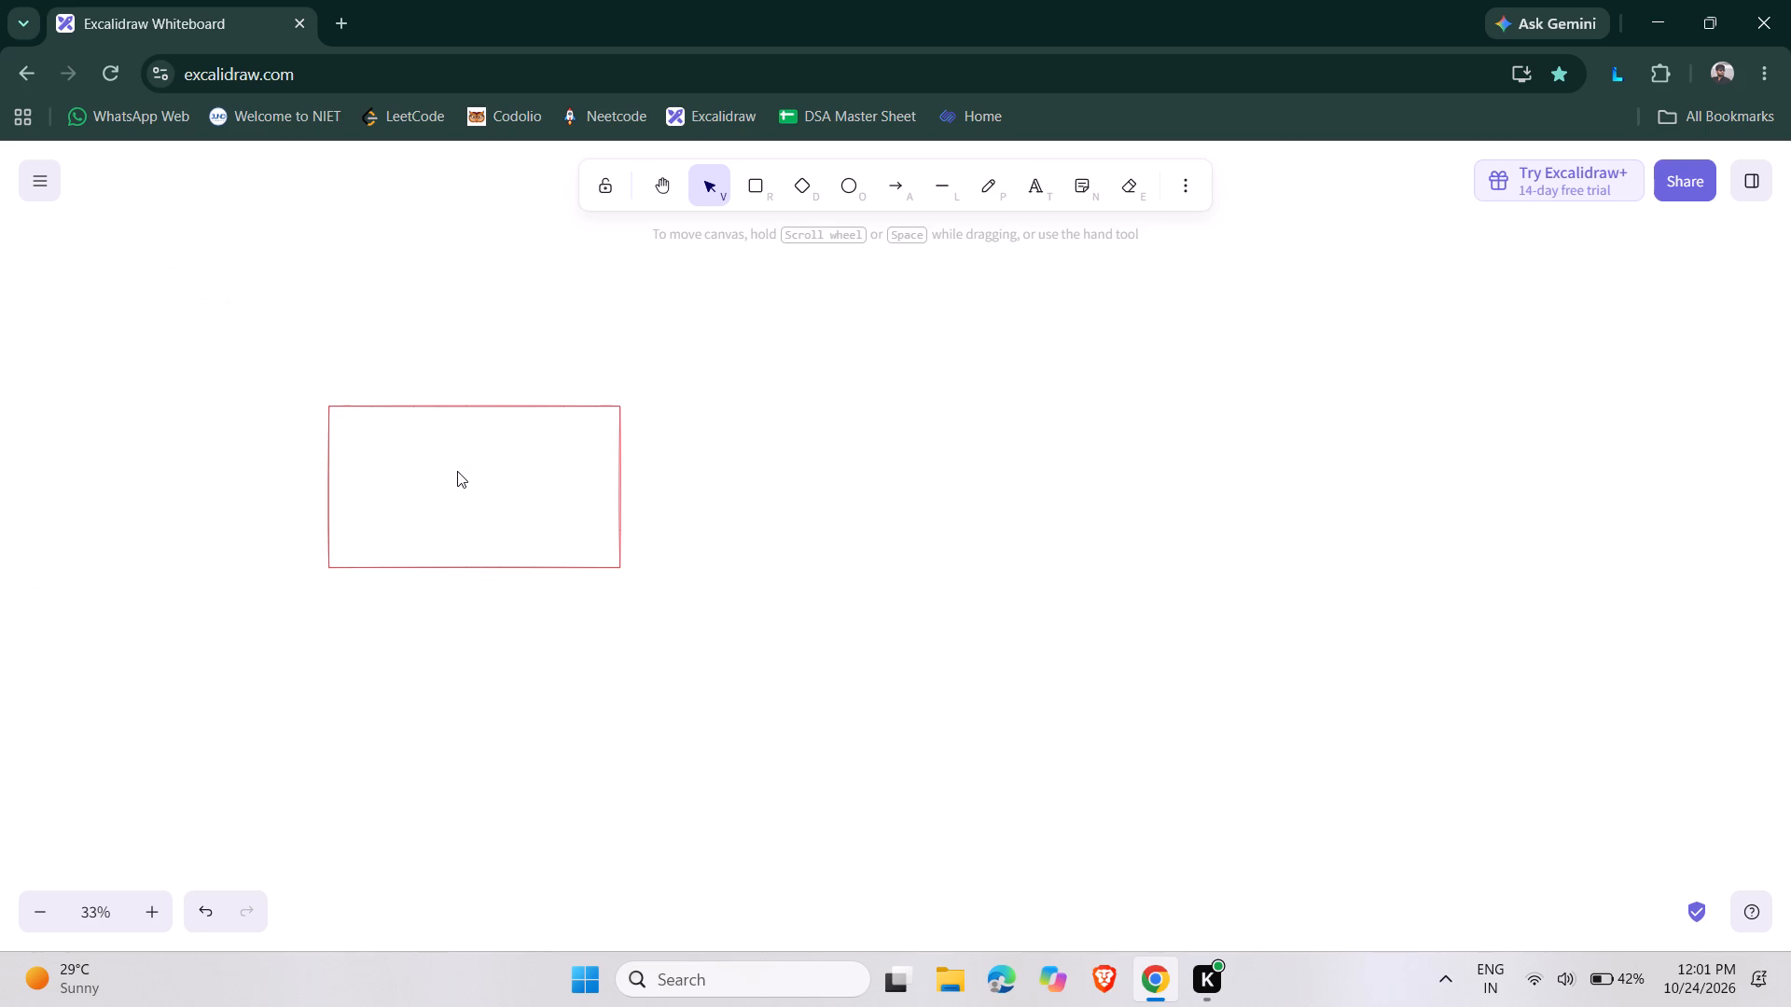
double_click(457, 471)
key(d)
key(BackSpace)
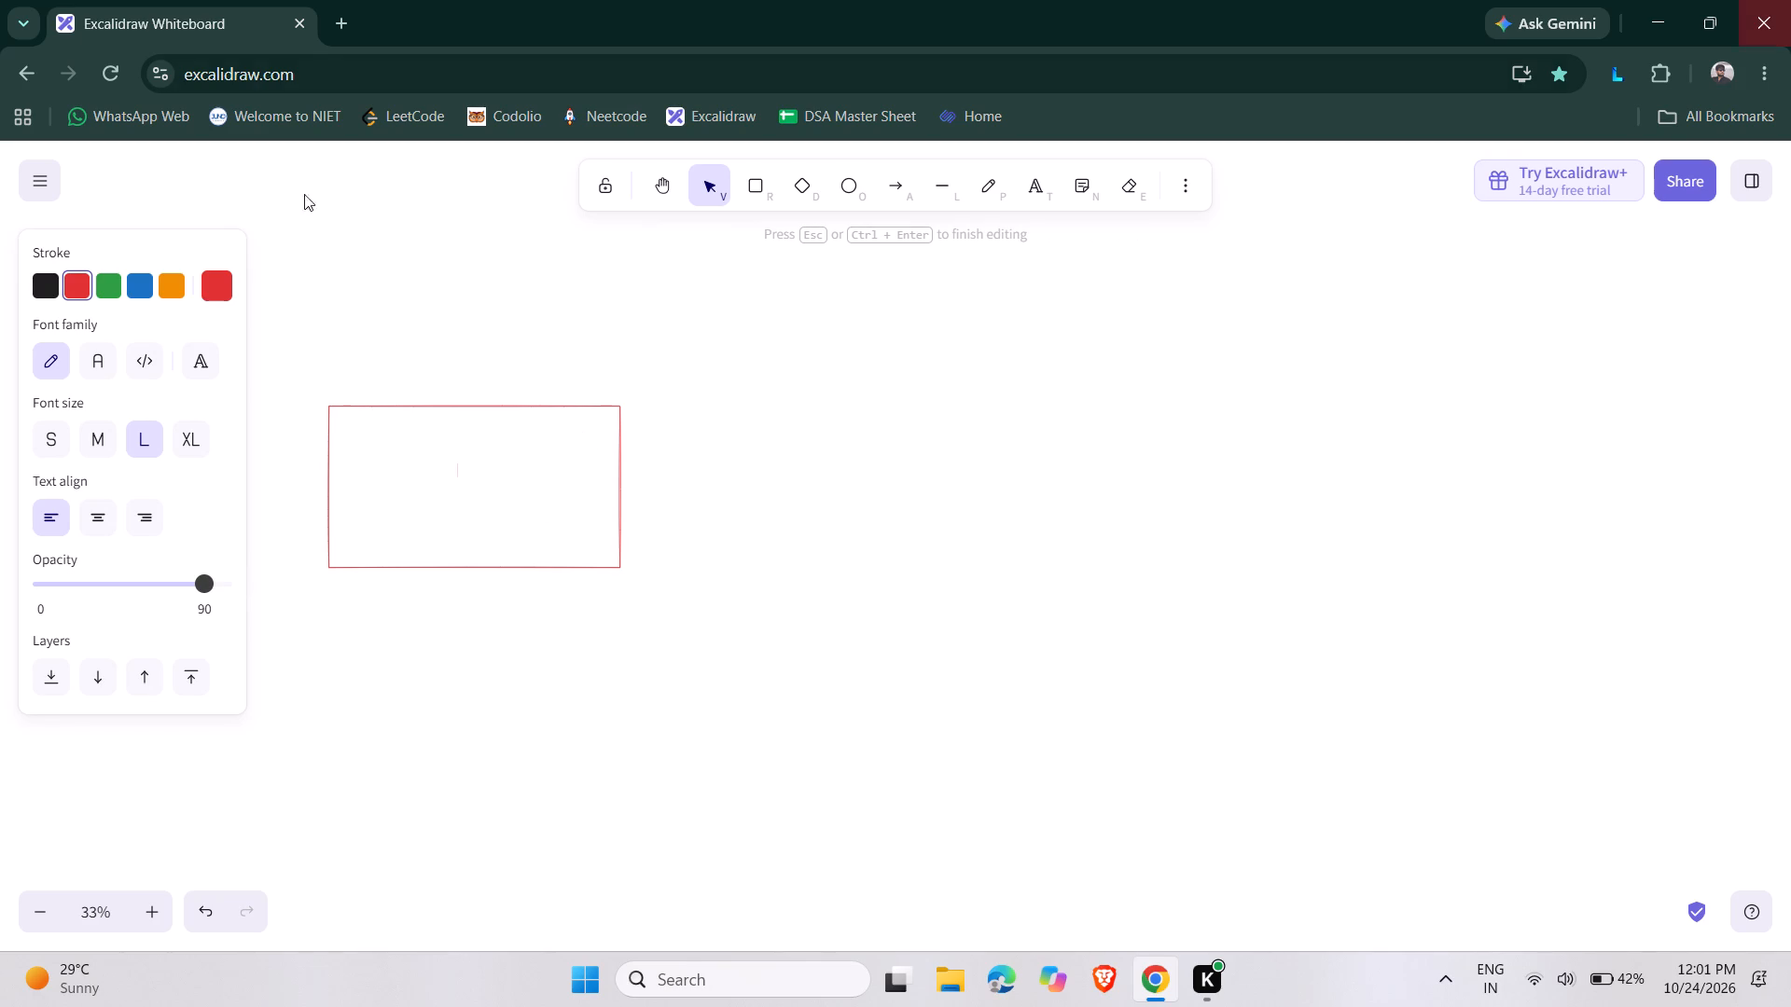
click(92, 355)
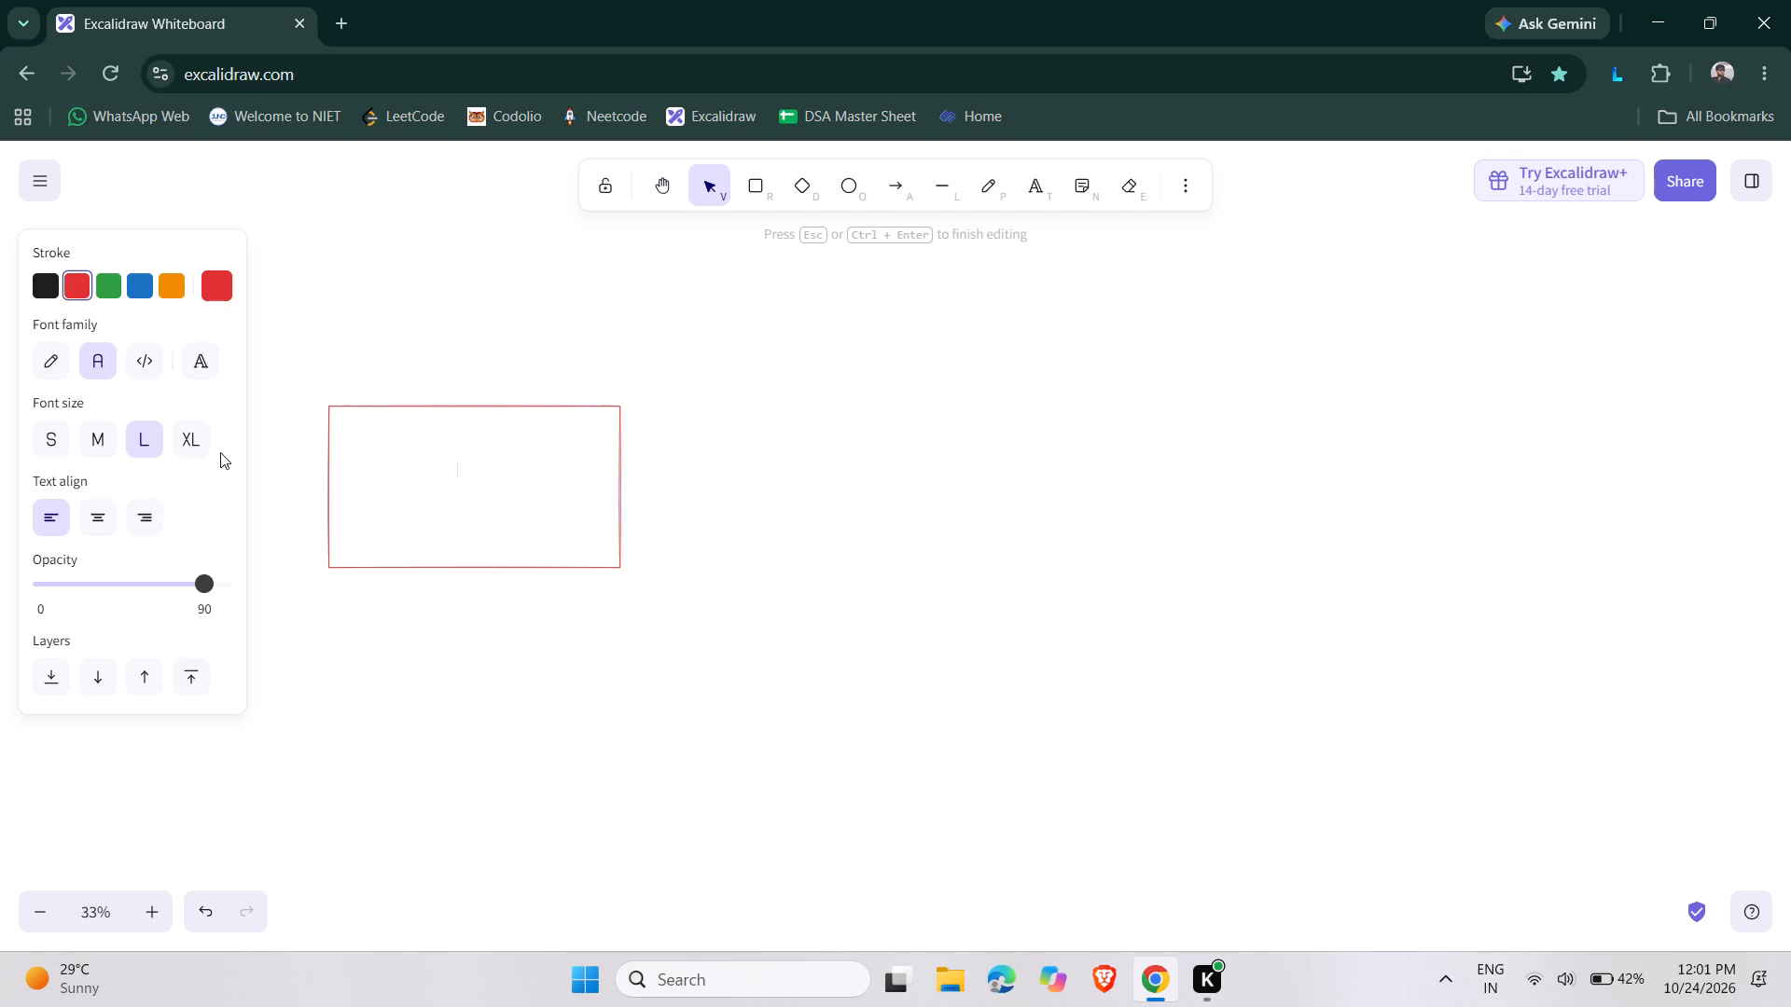
click(399, 464)
click(465, 464)
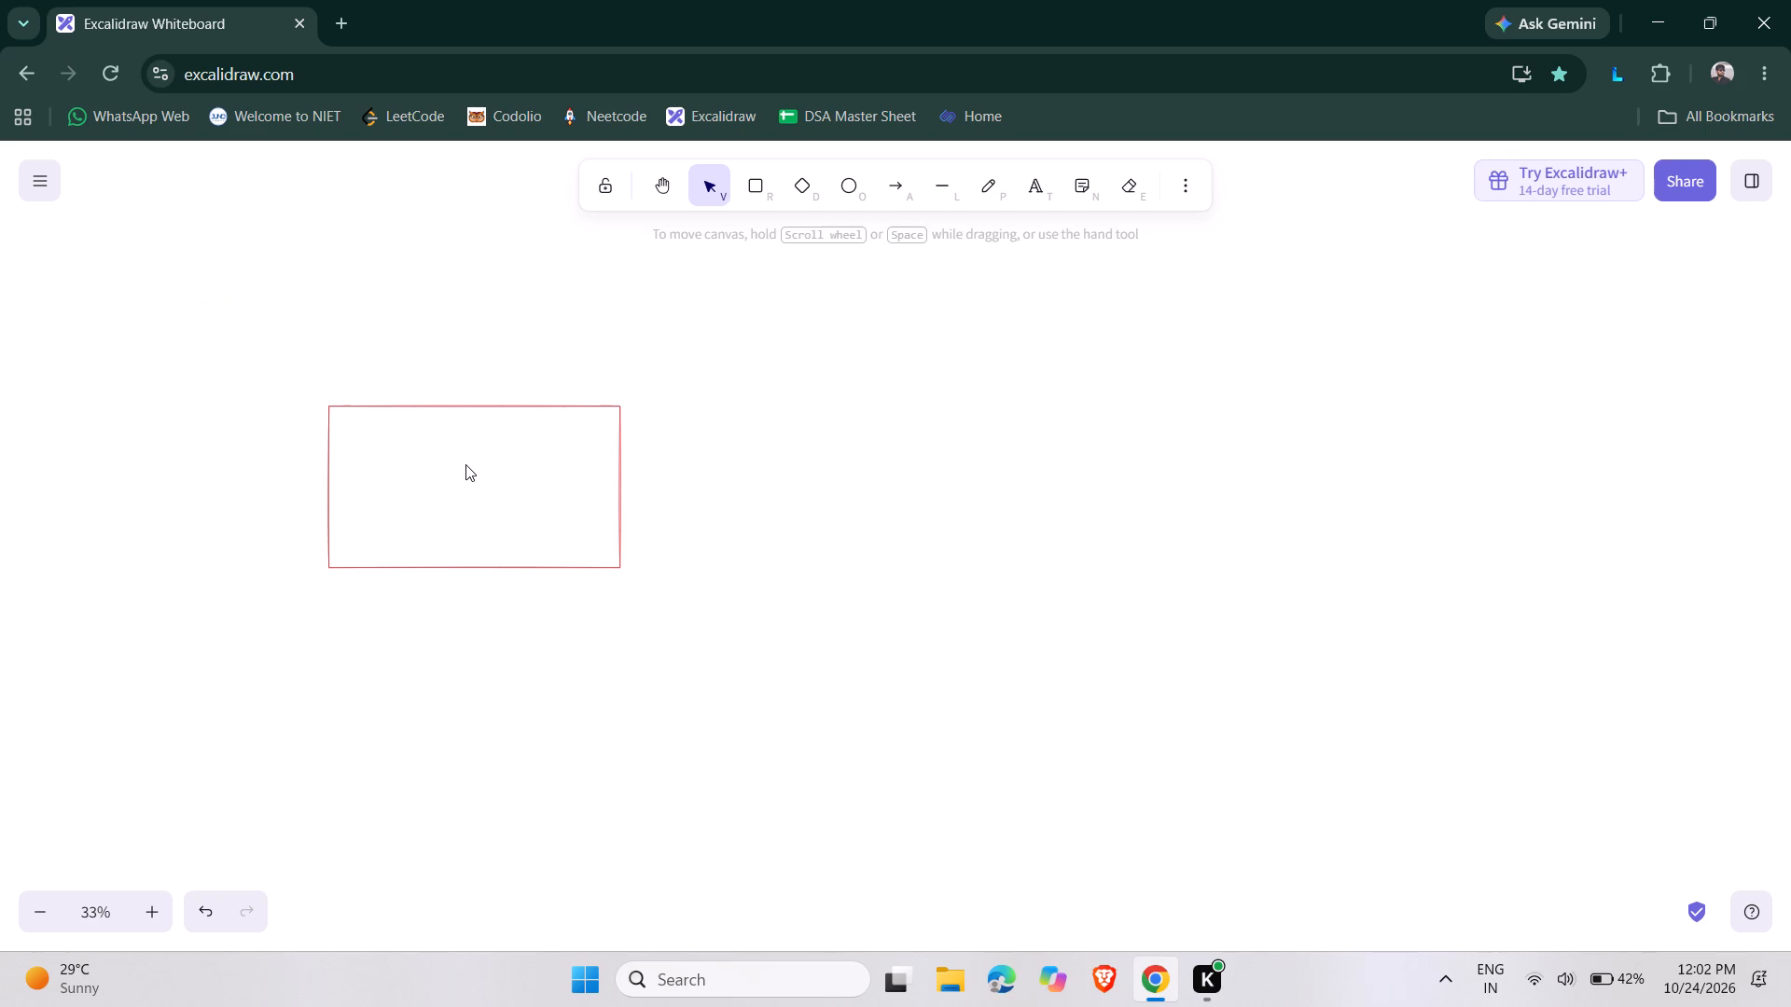
double_click(474, 468)
text(clint)
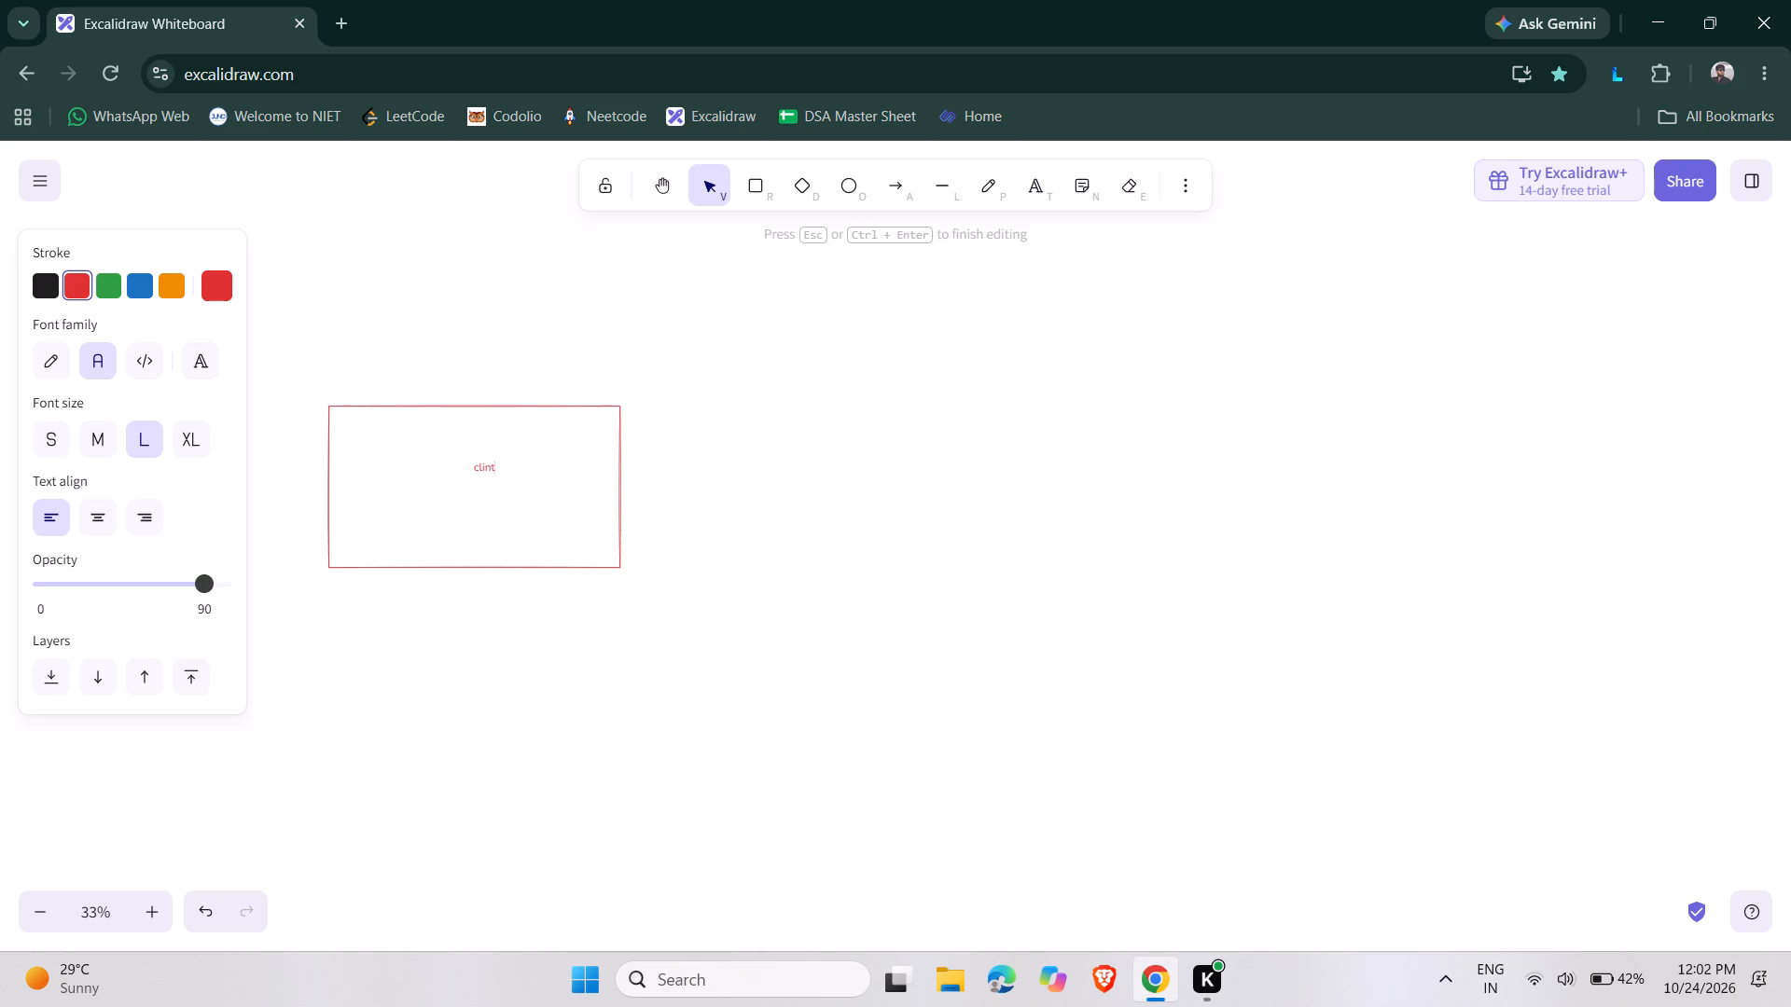
click(476, 629)
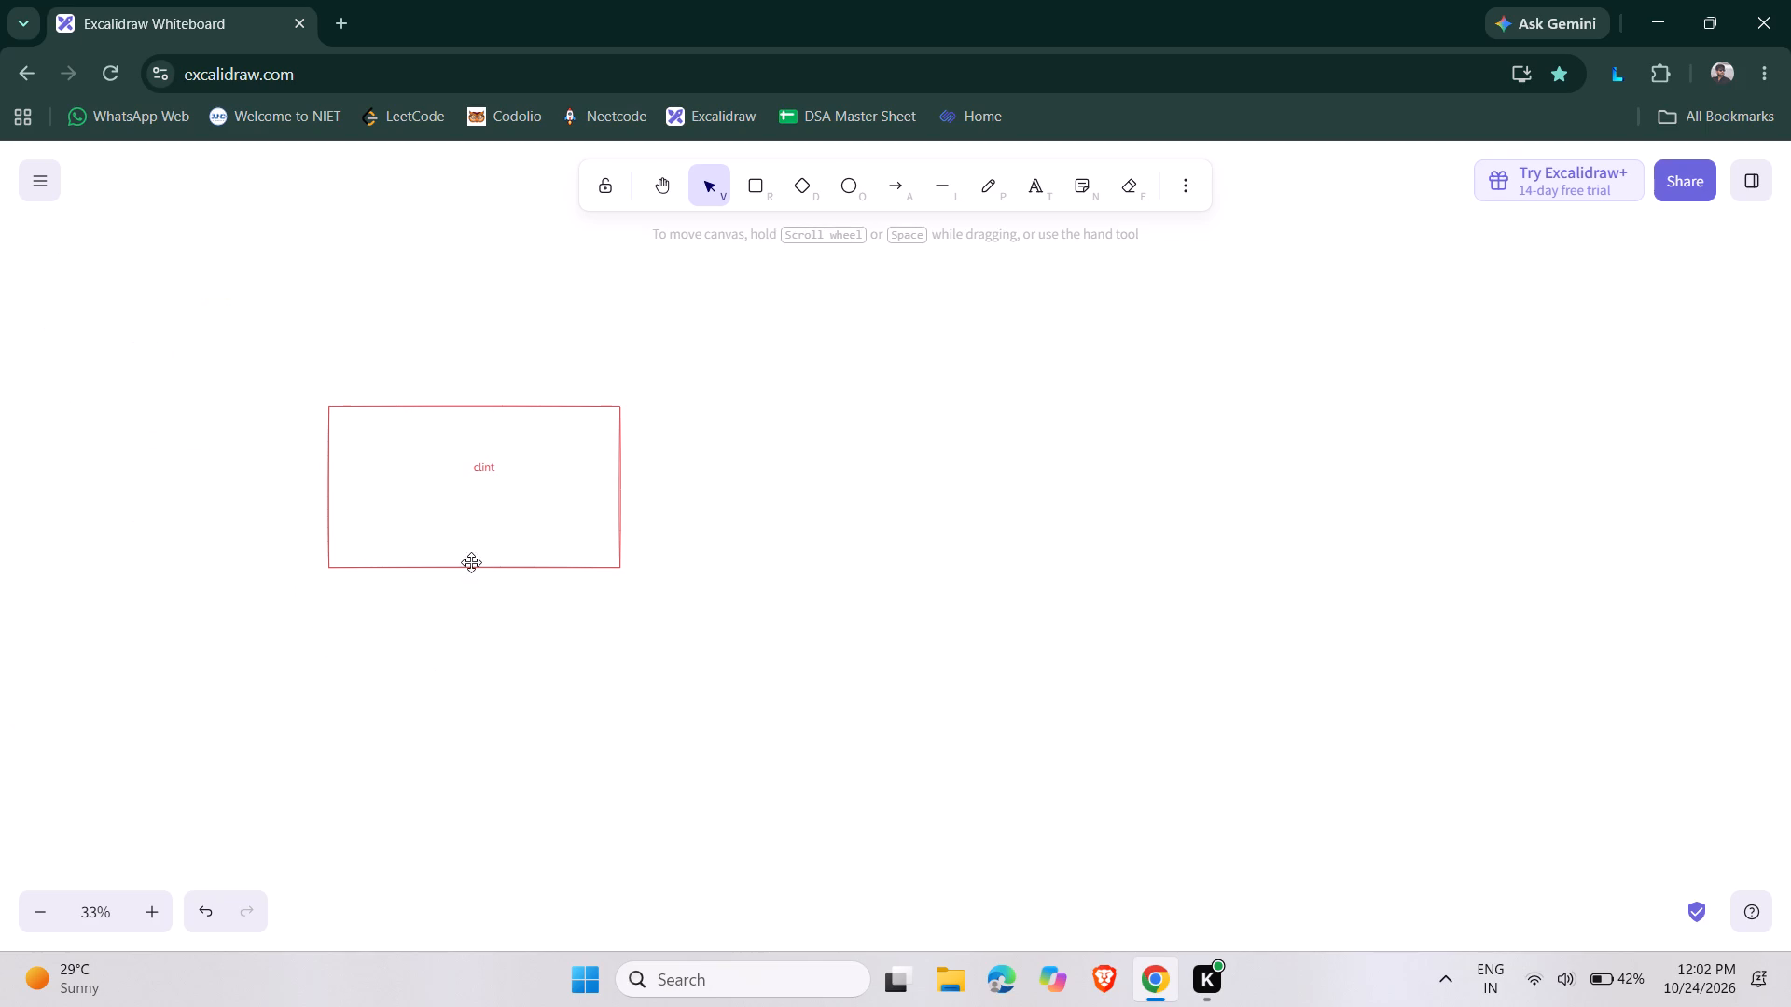
Add the text label "browser" centred just below the "clint" rectangle.
double_click(469, 593)
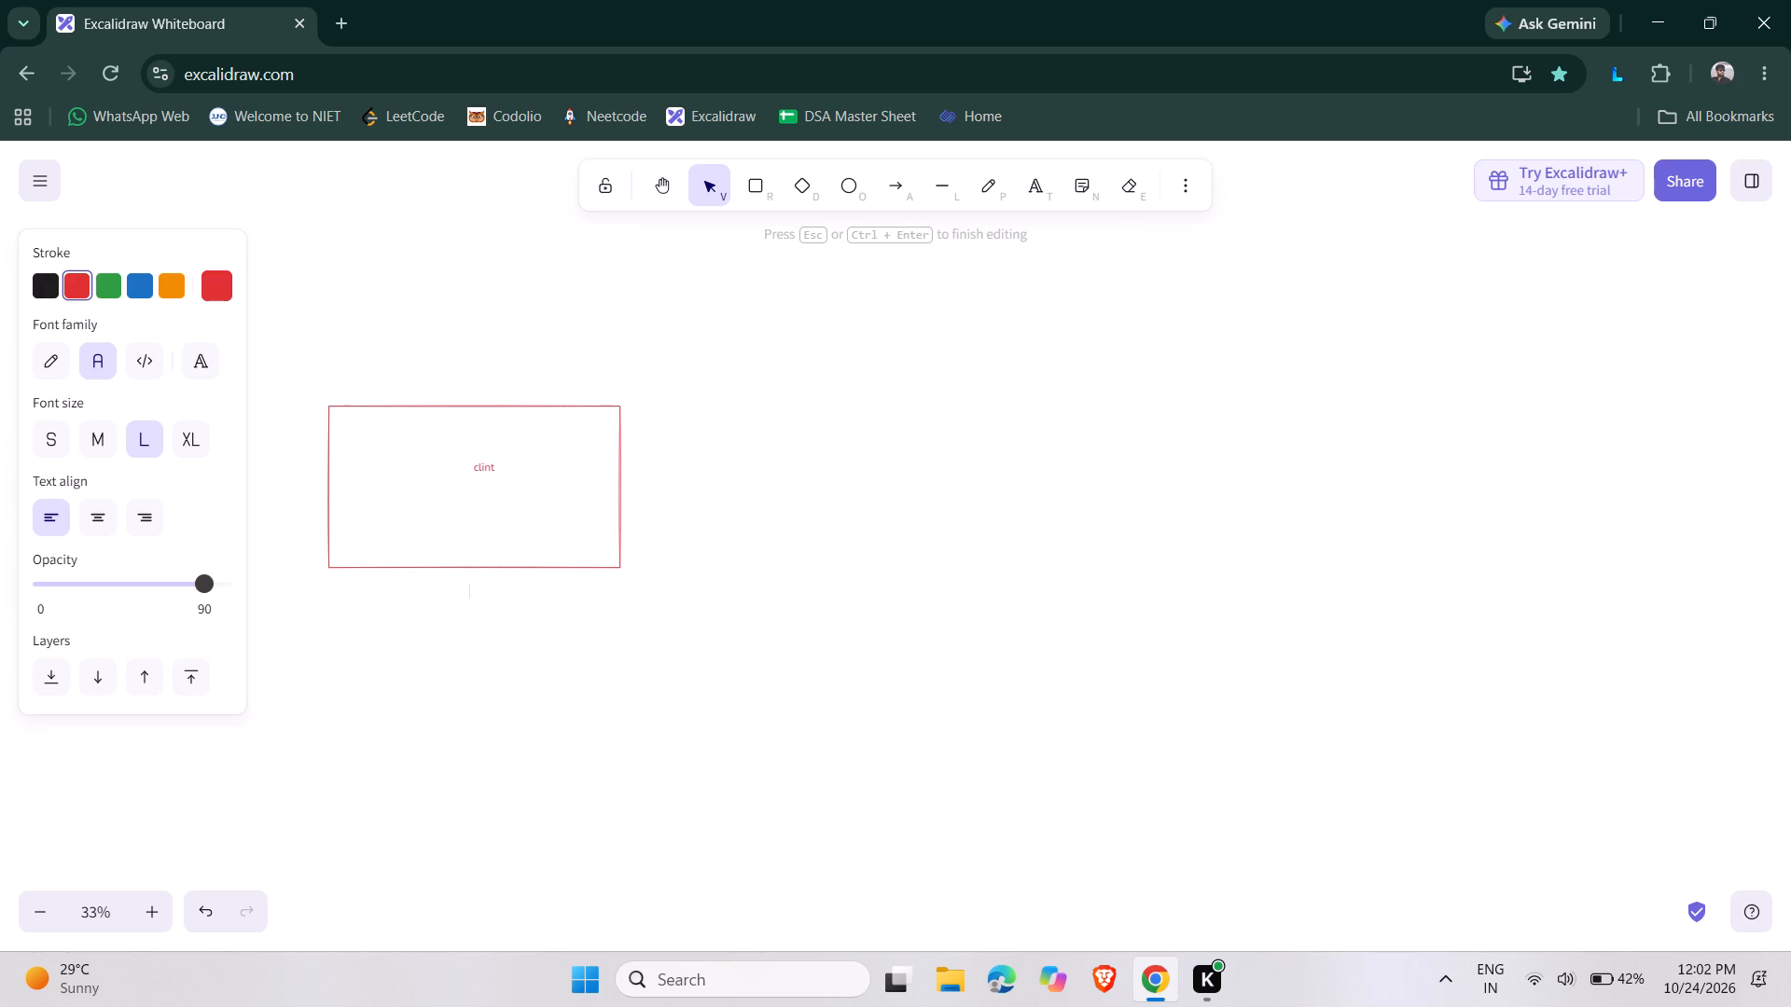
text(bro)
text(wser)
click(720, 477)
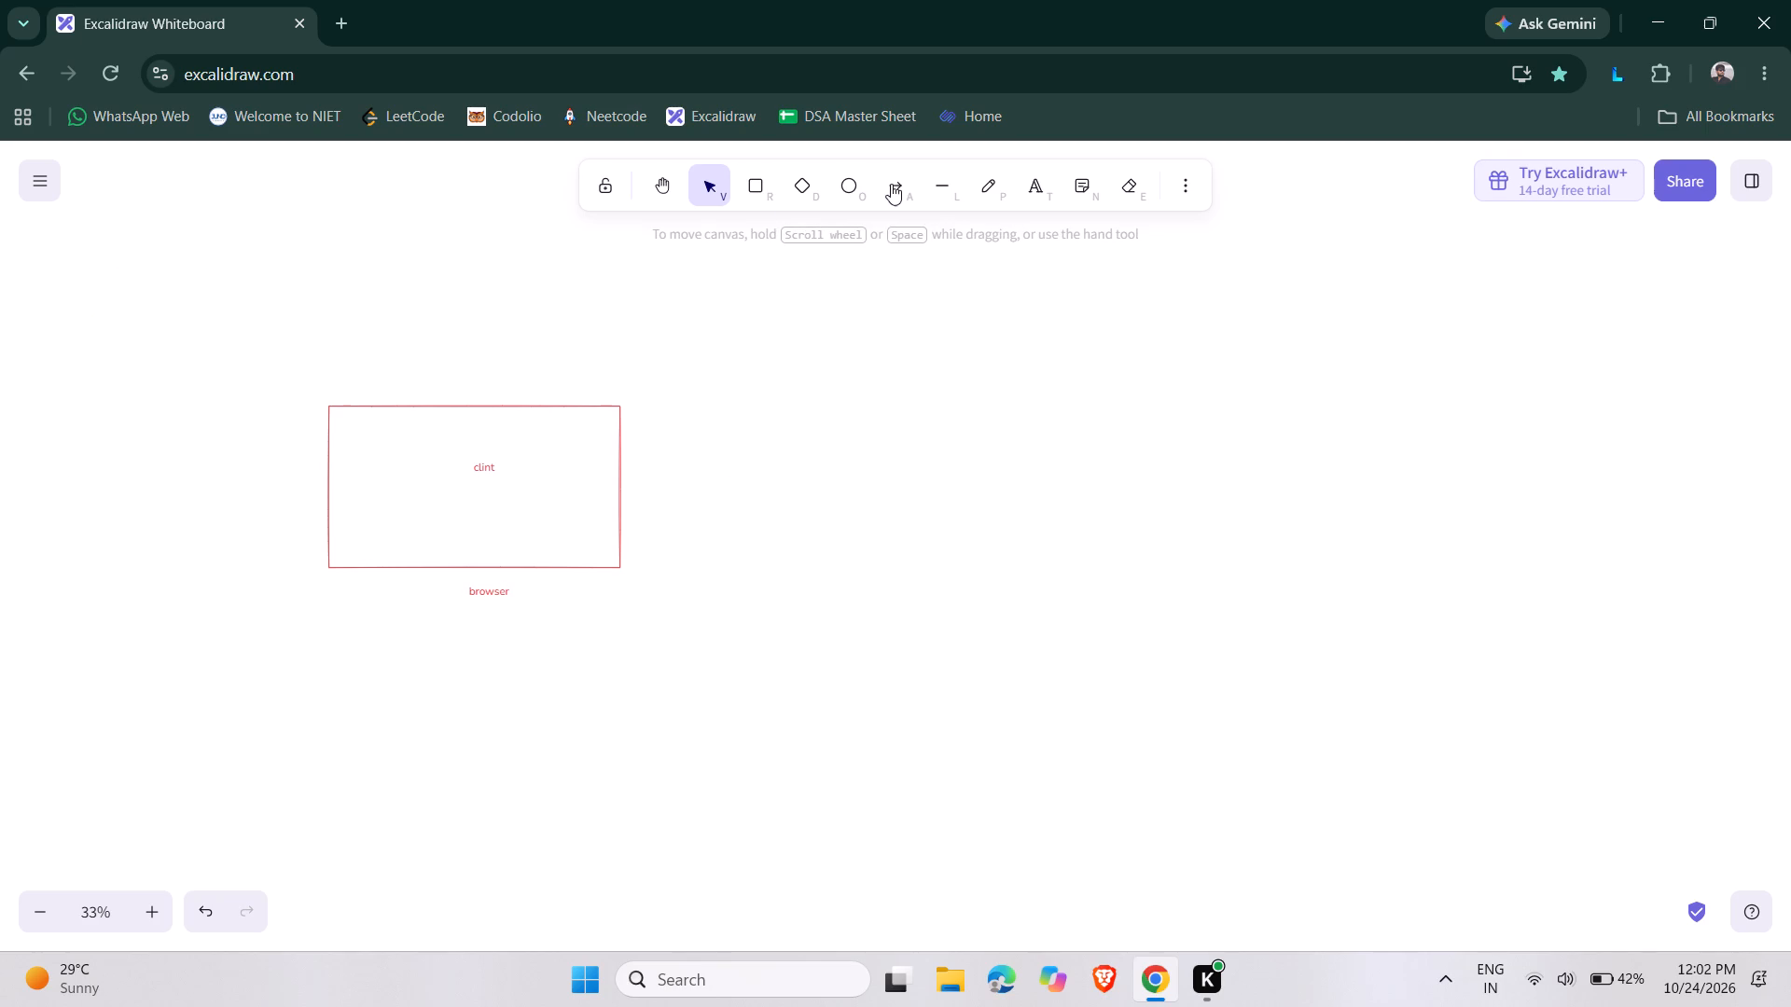
Draw a horizontal arrow from the right edge of the "clint" rectangle out to the empty area beside it.
click(891, 184)
drag(614, 493, 1001, 495)
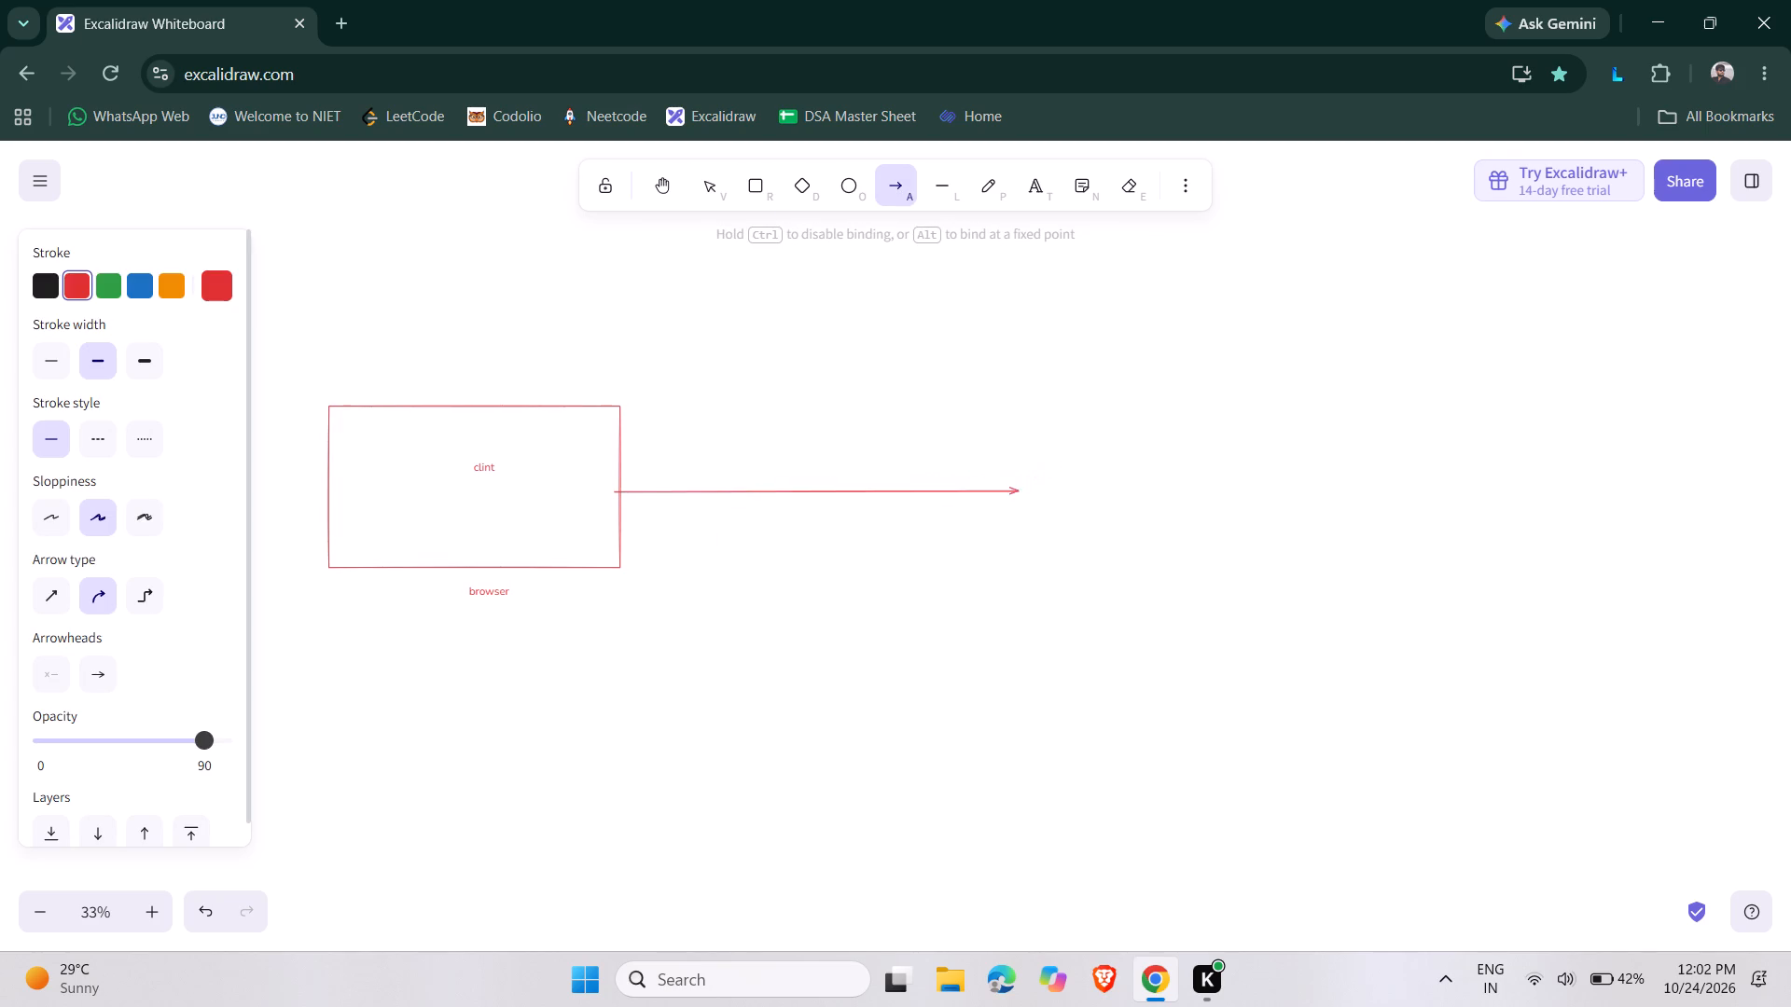
drag(1001, 495, 983, 494)
click(628, 319)
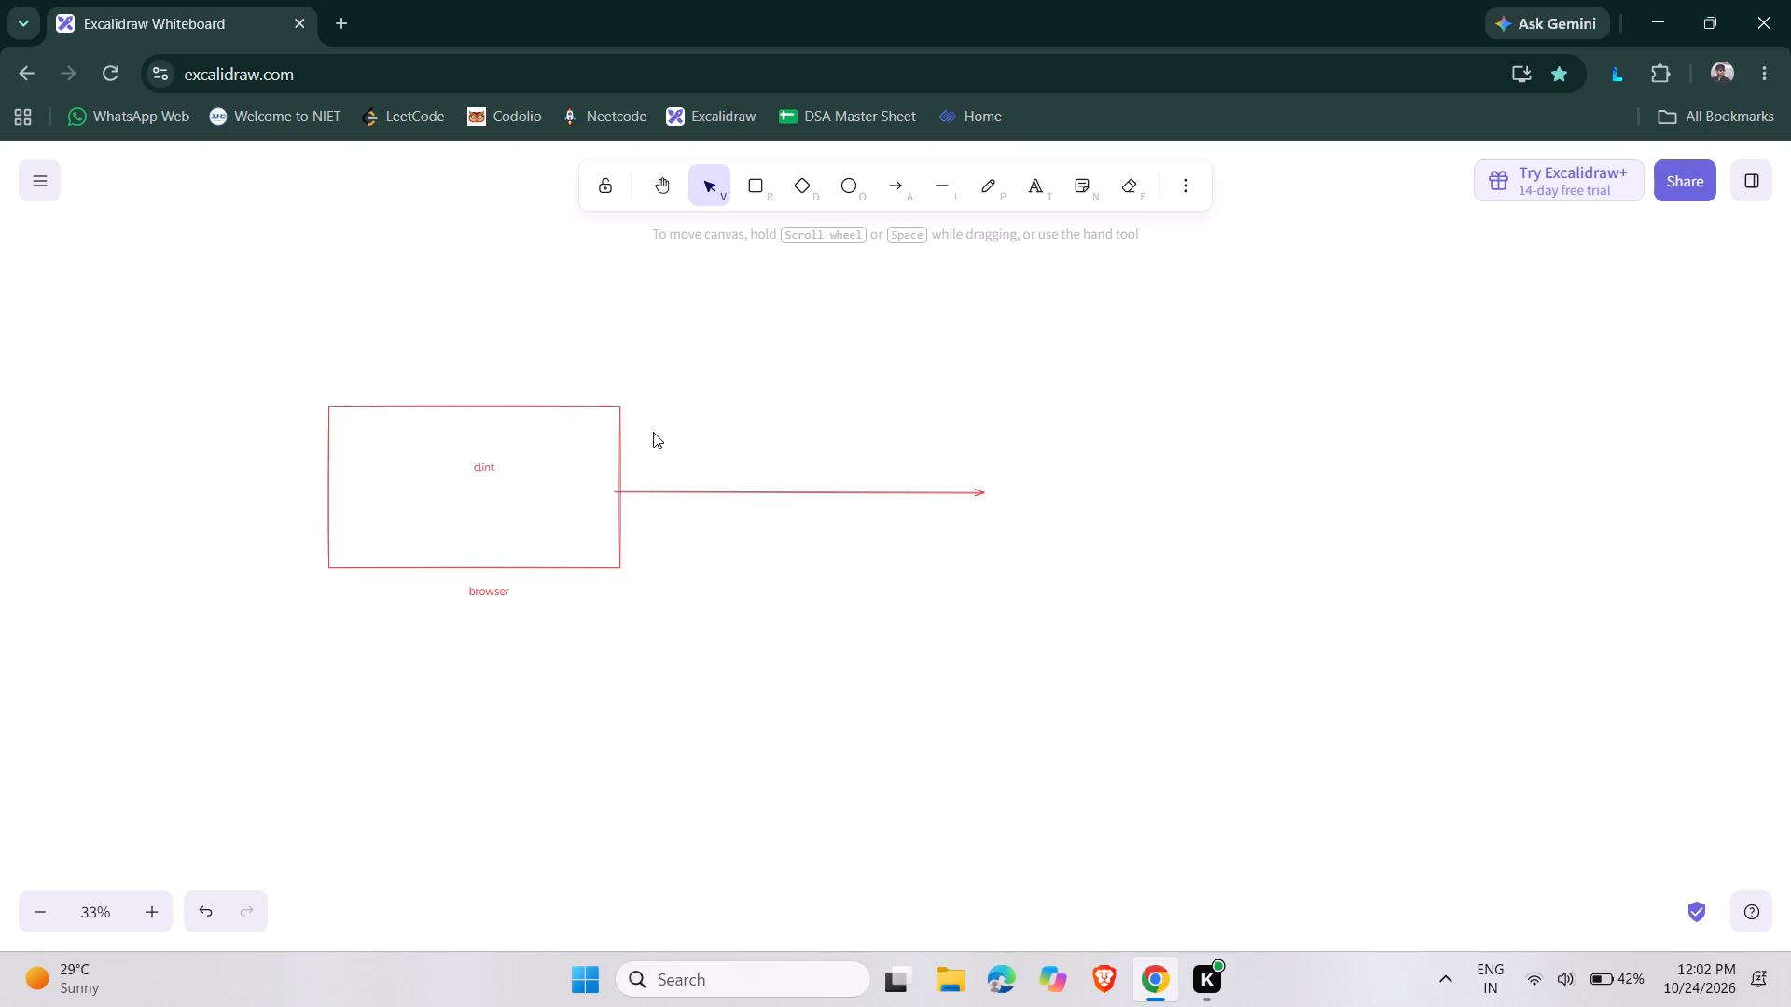
click(616, 425)
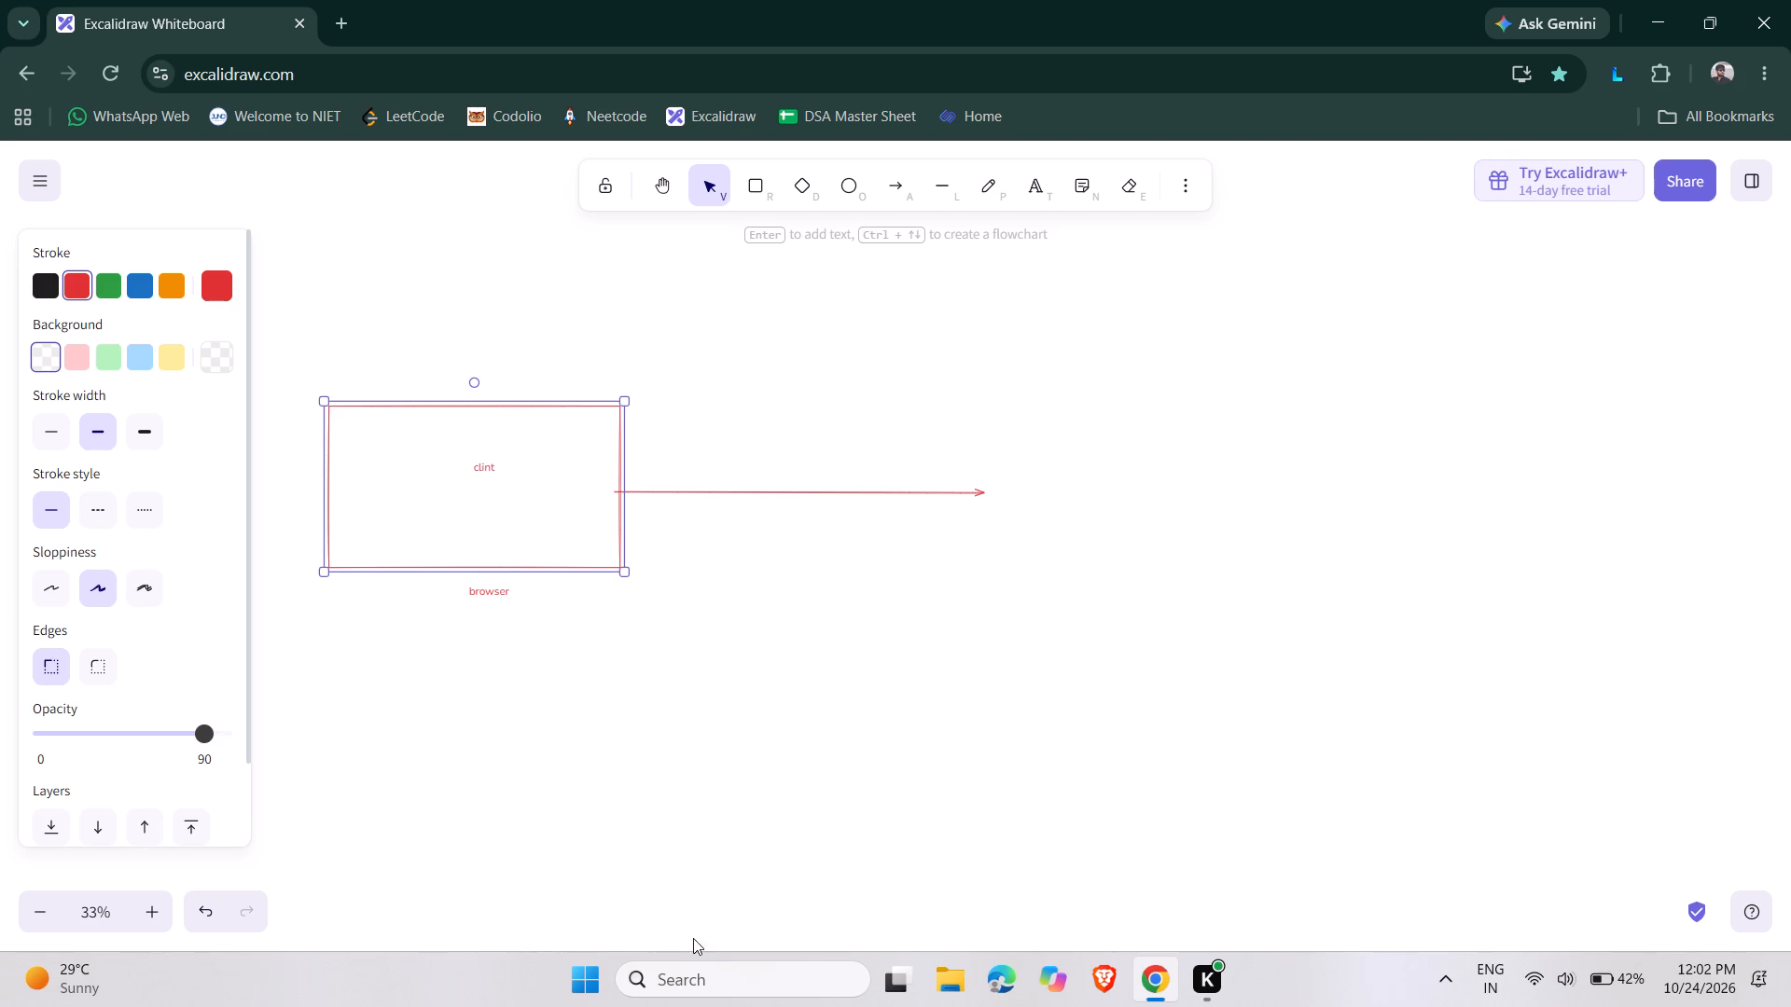
Add the text "local host" just above the middle of the arrow.
click(799, 481)
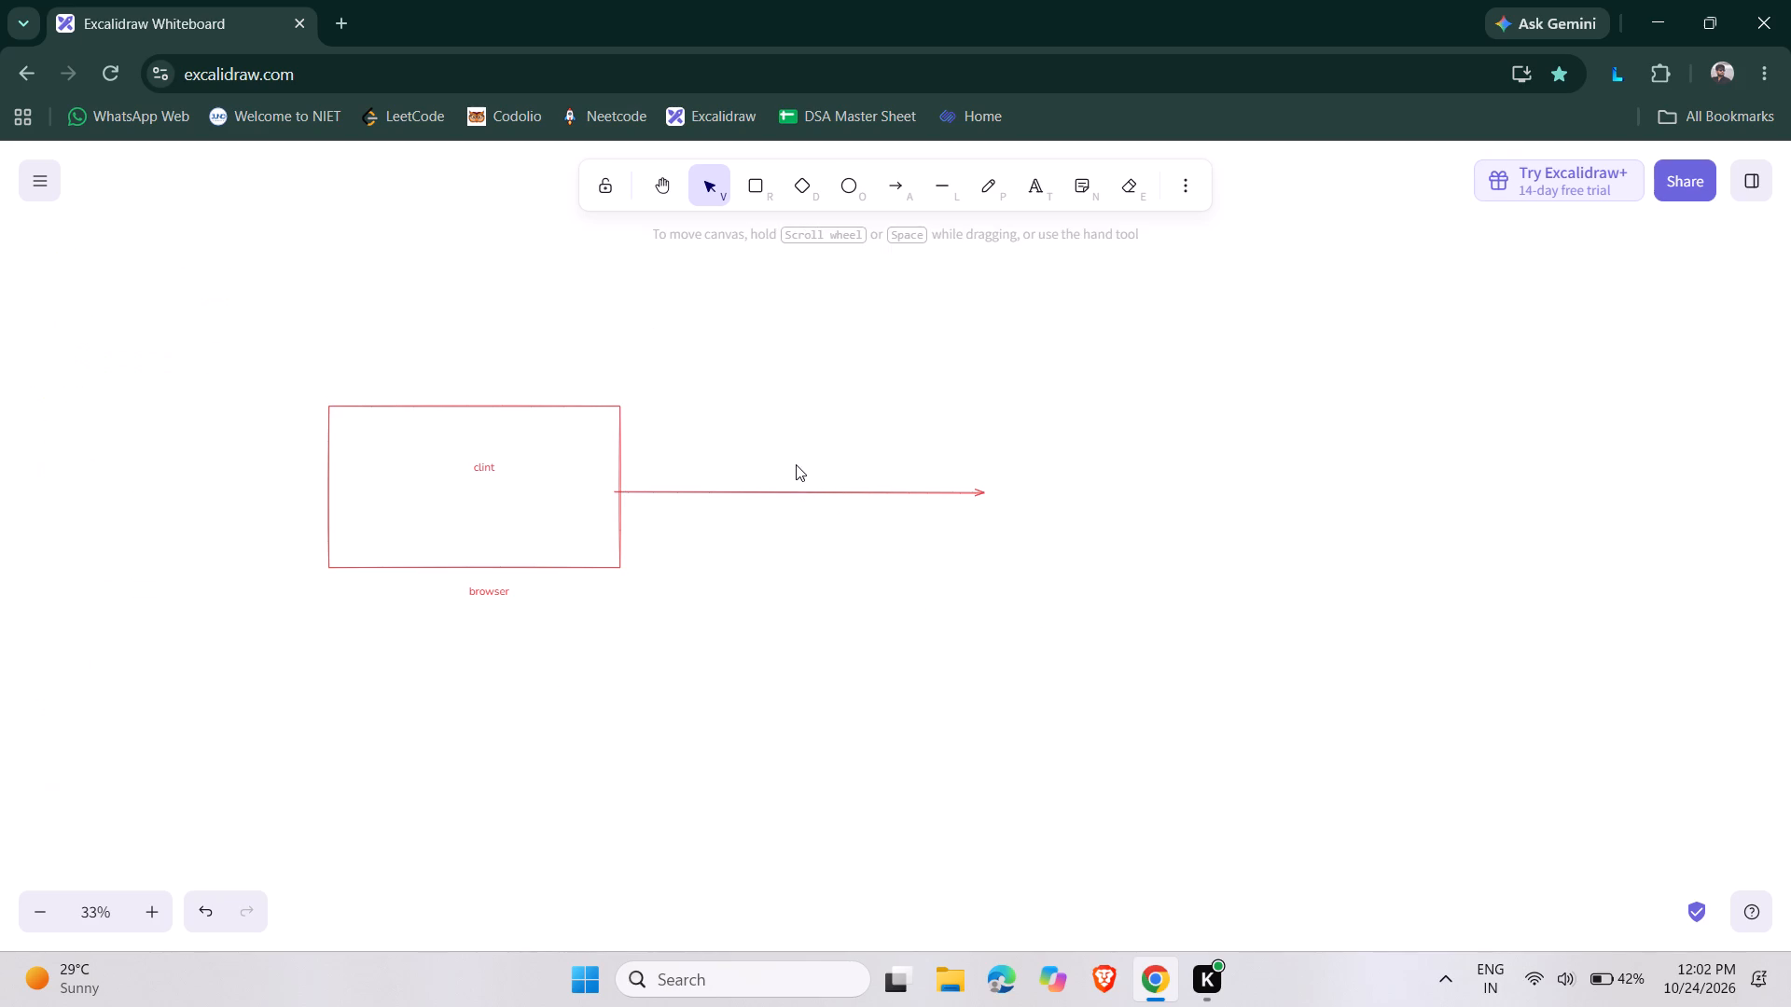
click(795, 462)
double_click(793, 461)
click(793, 461)
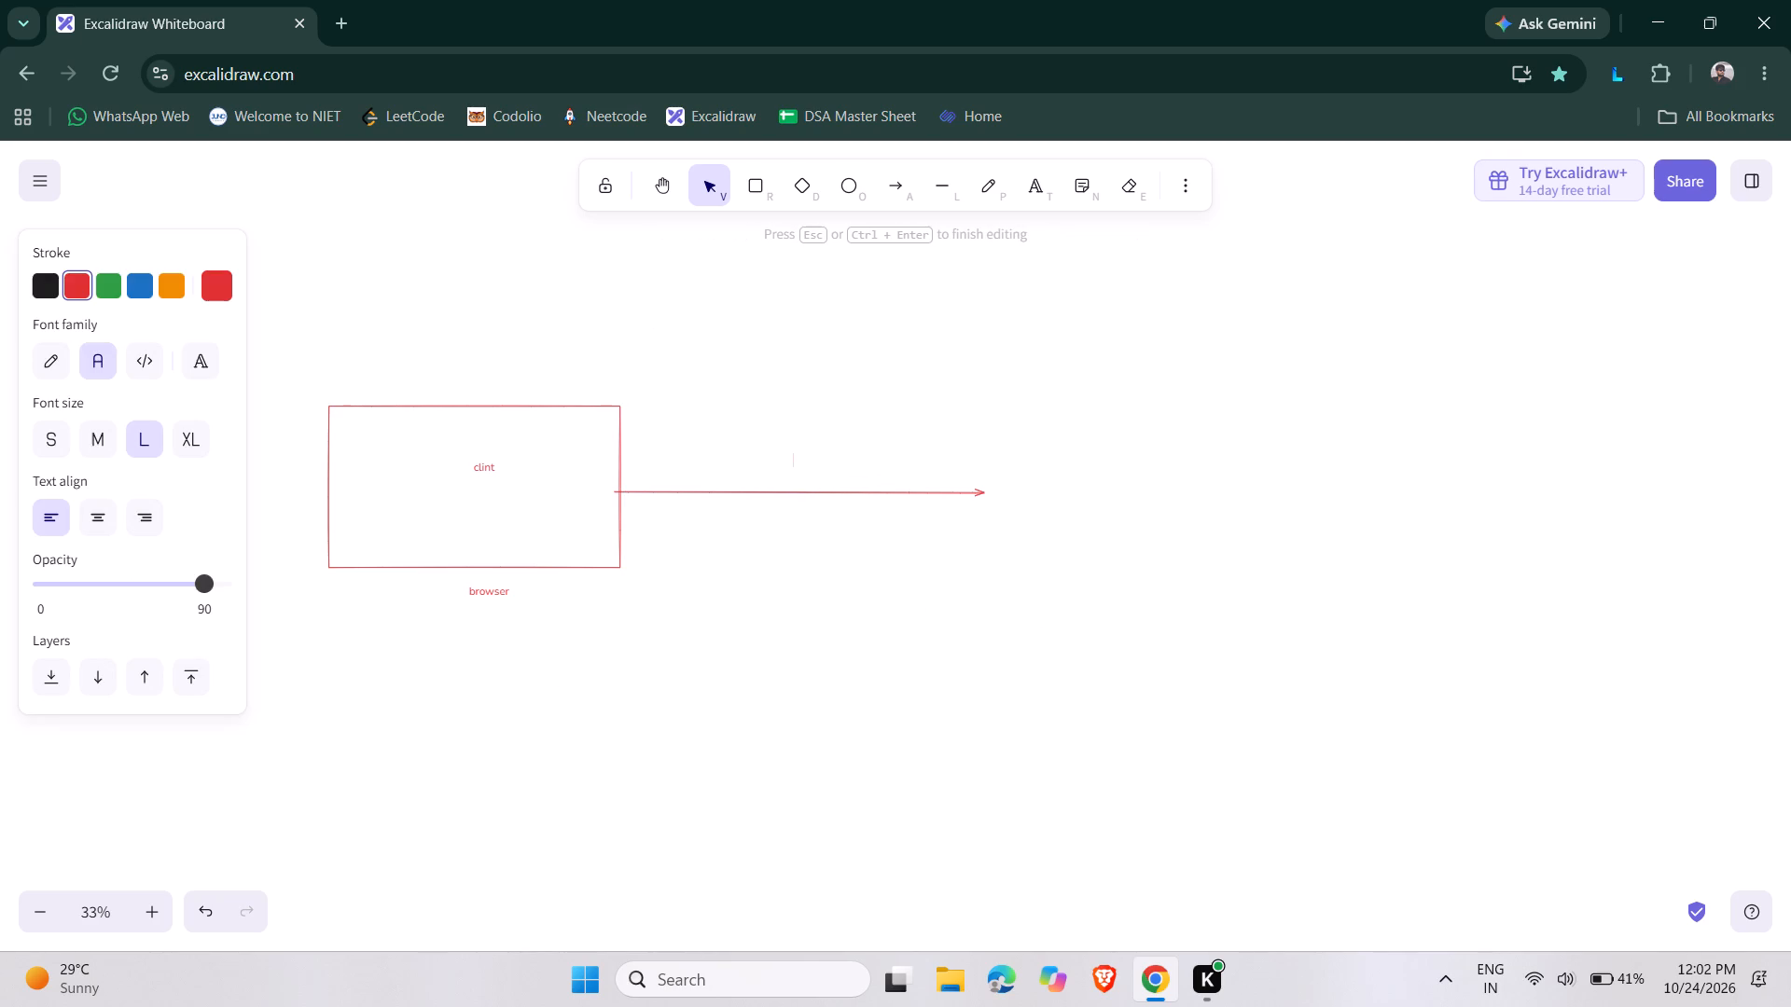
text(ll)
key(BackSpace)
text(ocal host)
Set the "local host" text to font size XL and opacity 100, keeping the normal font family.
click(187, 435)
drag(201, 586, 302, 575)
click(92, 367)
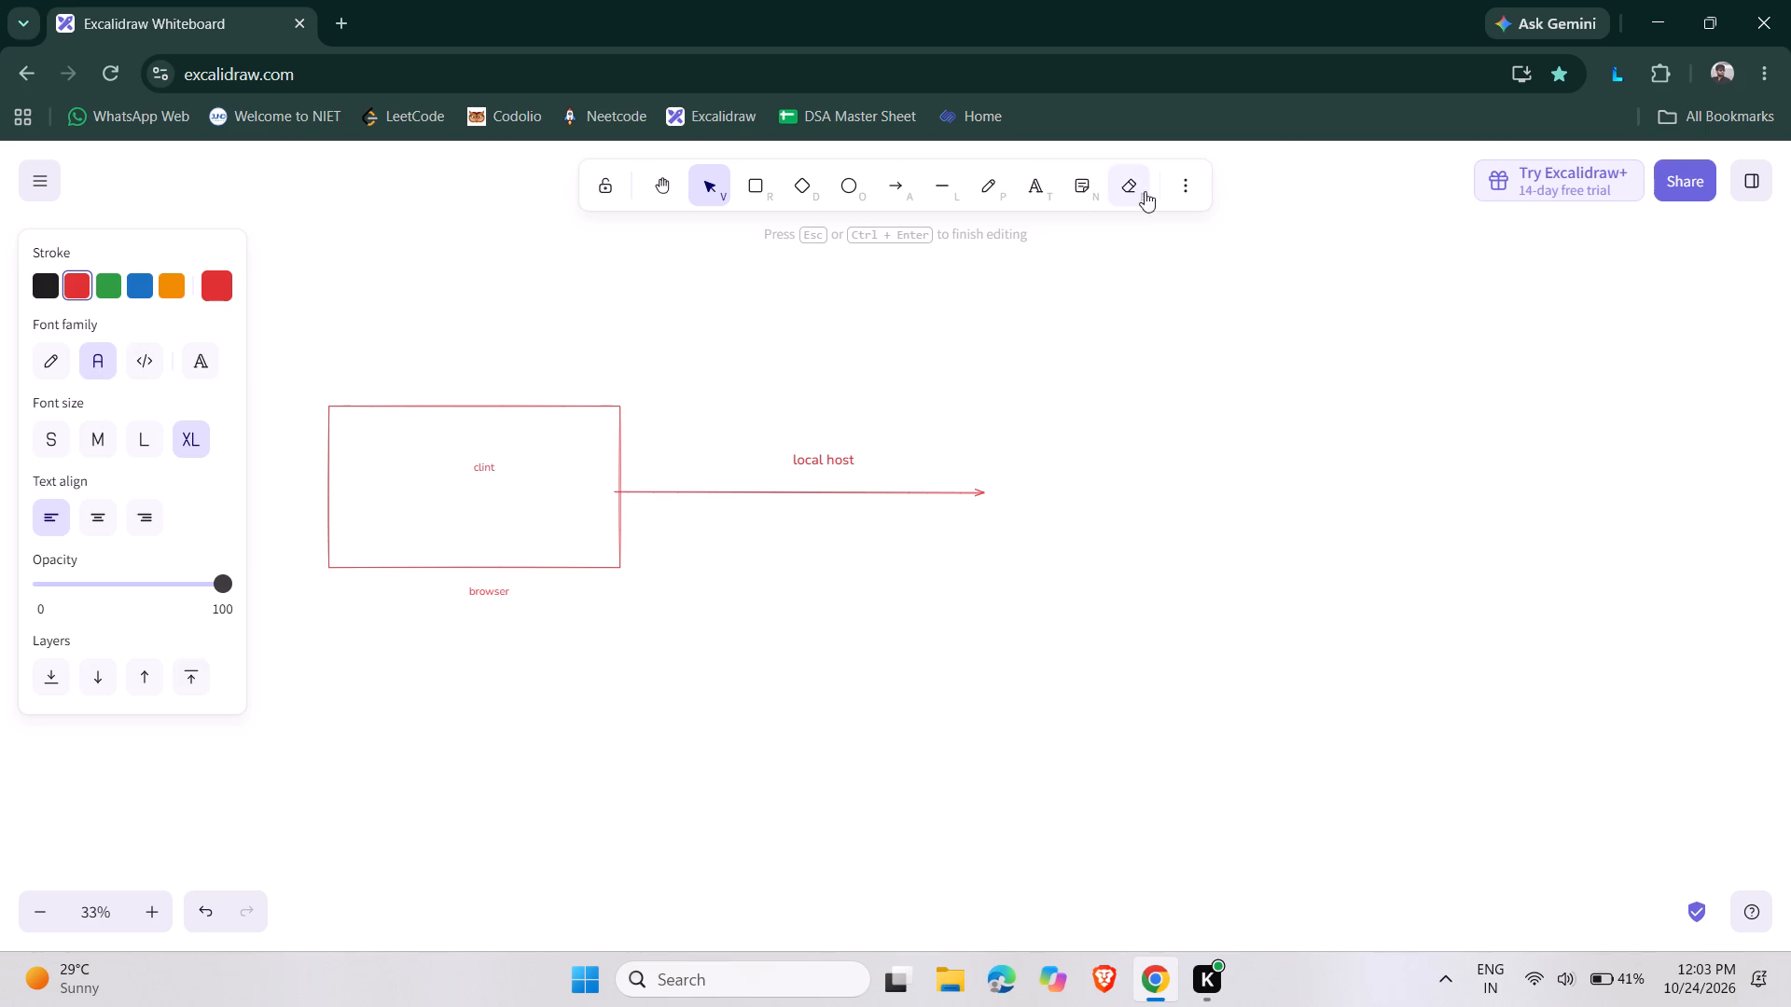
click(1179, 185)
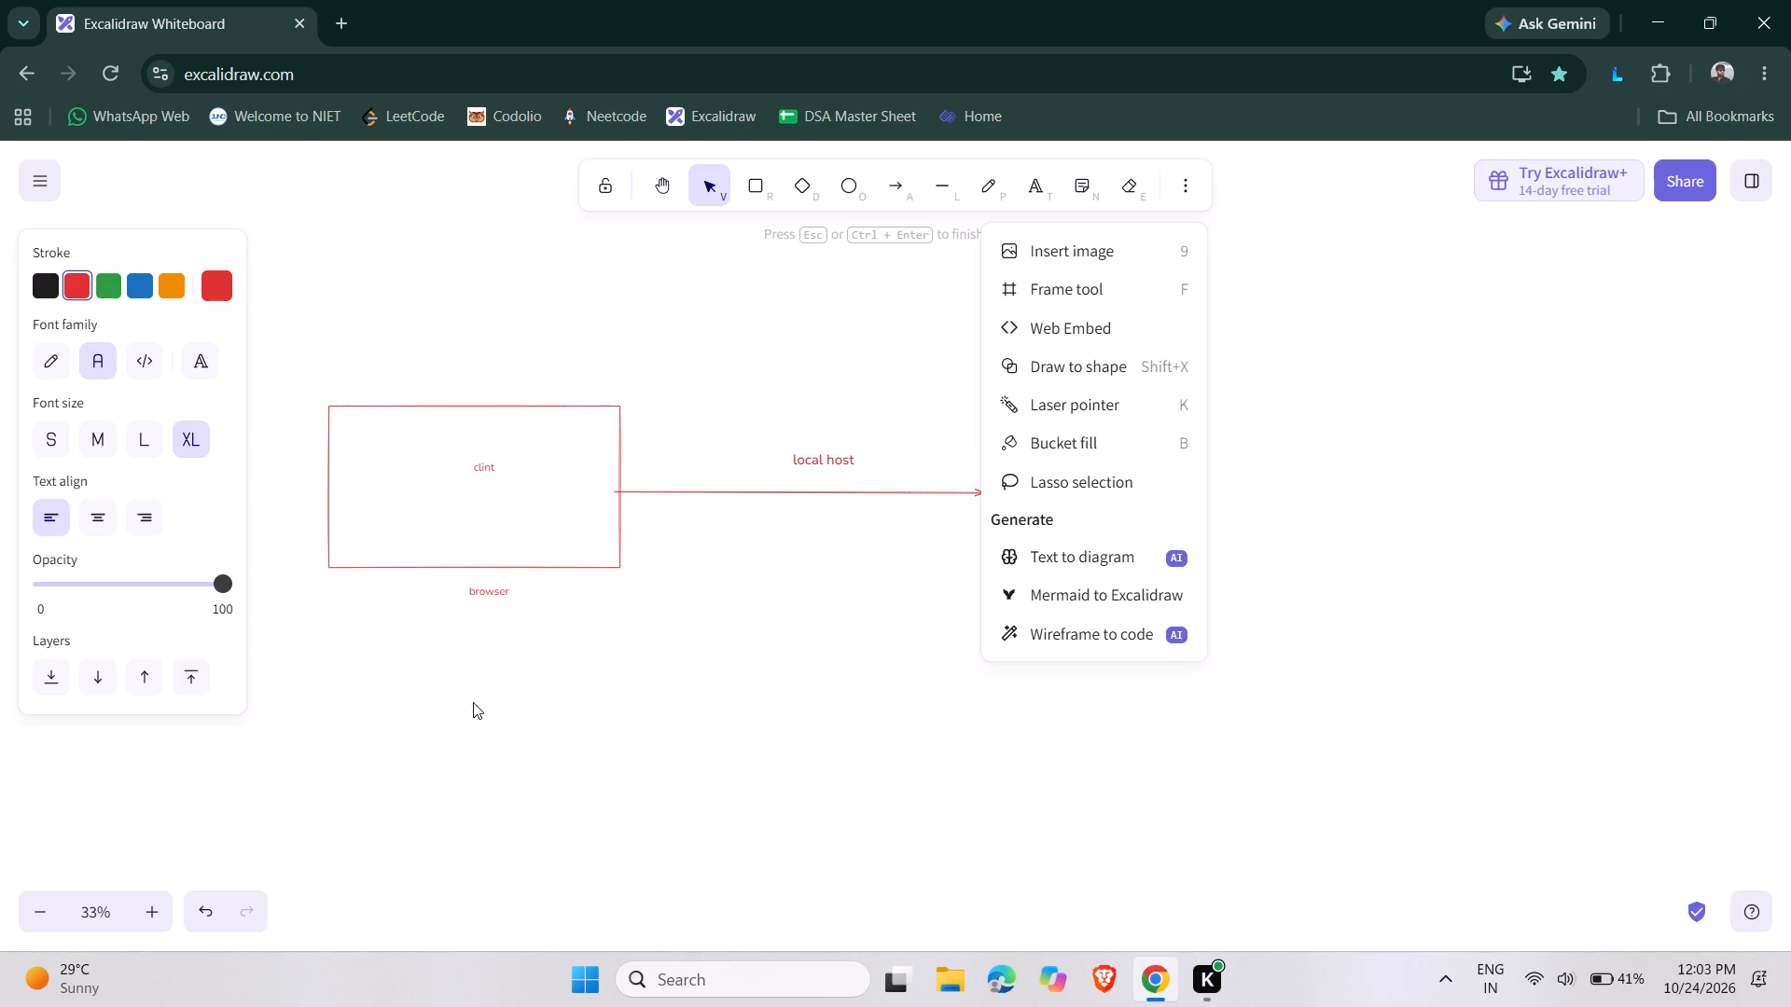
click(1013, 776)
Draw a second red-outlined rectangle of similar size just beyond the arrow's tip.
drag(1000, 411, 1135, 623)
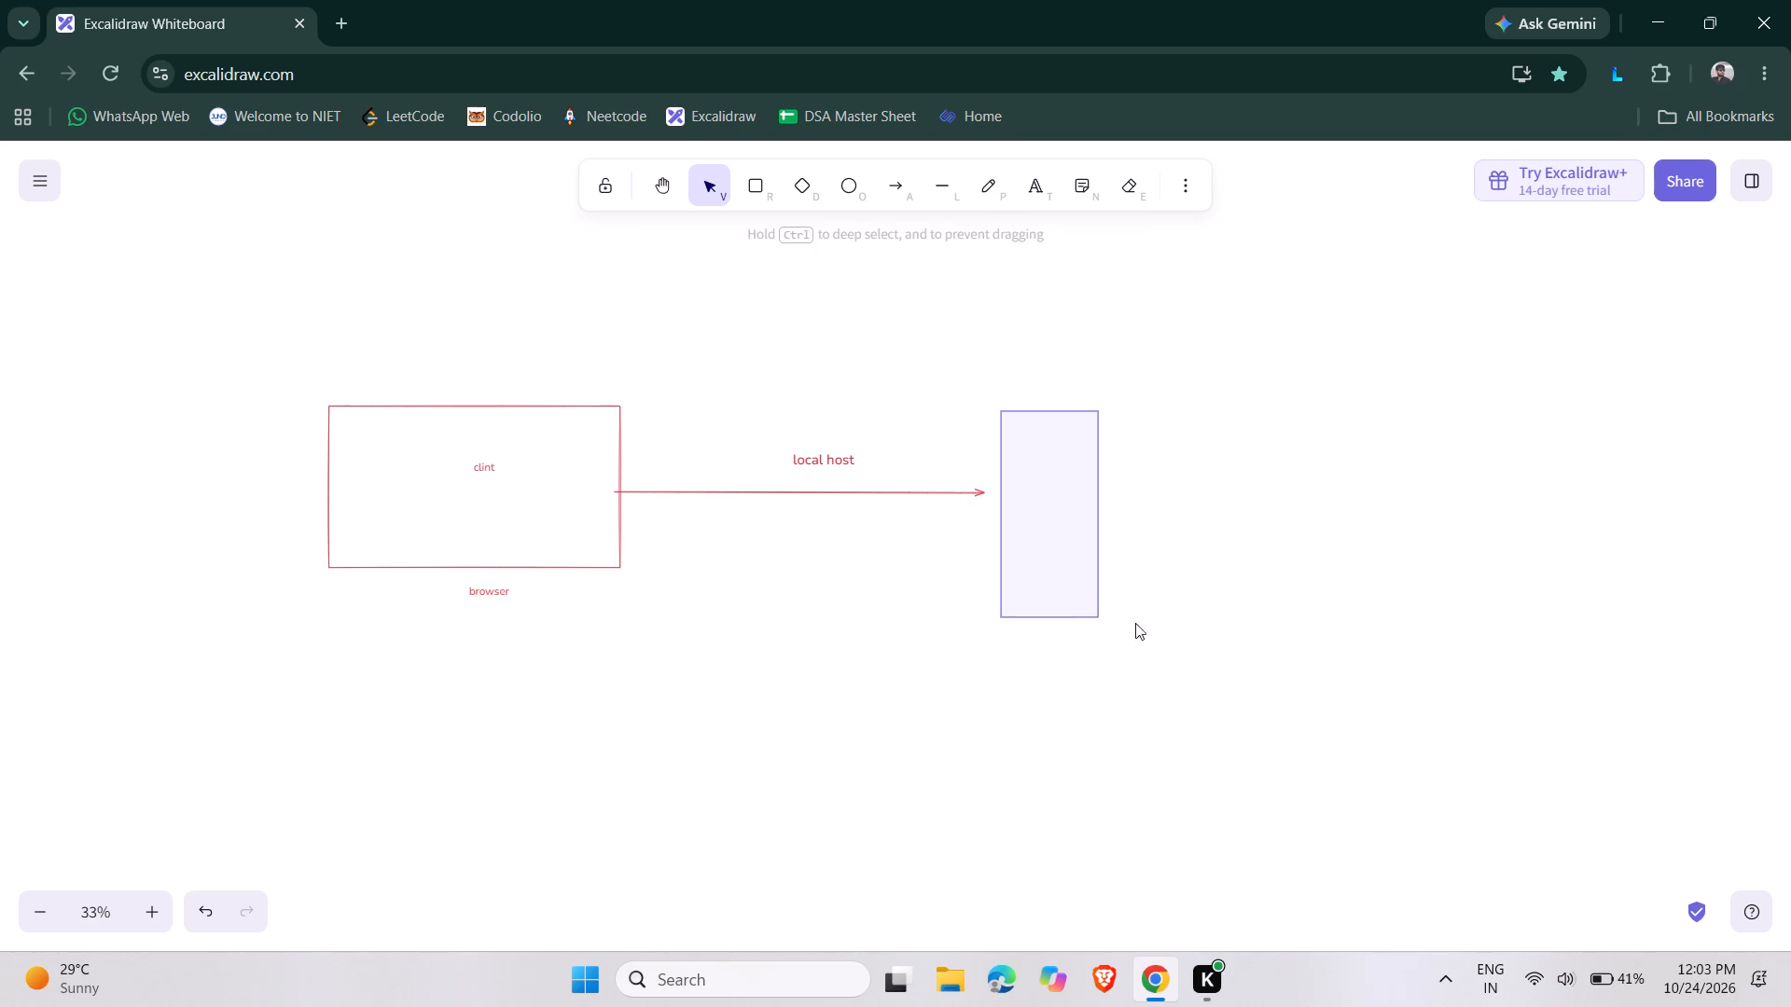
drag(1135, 623, 1413, 572)
click(748, 184)
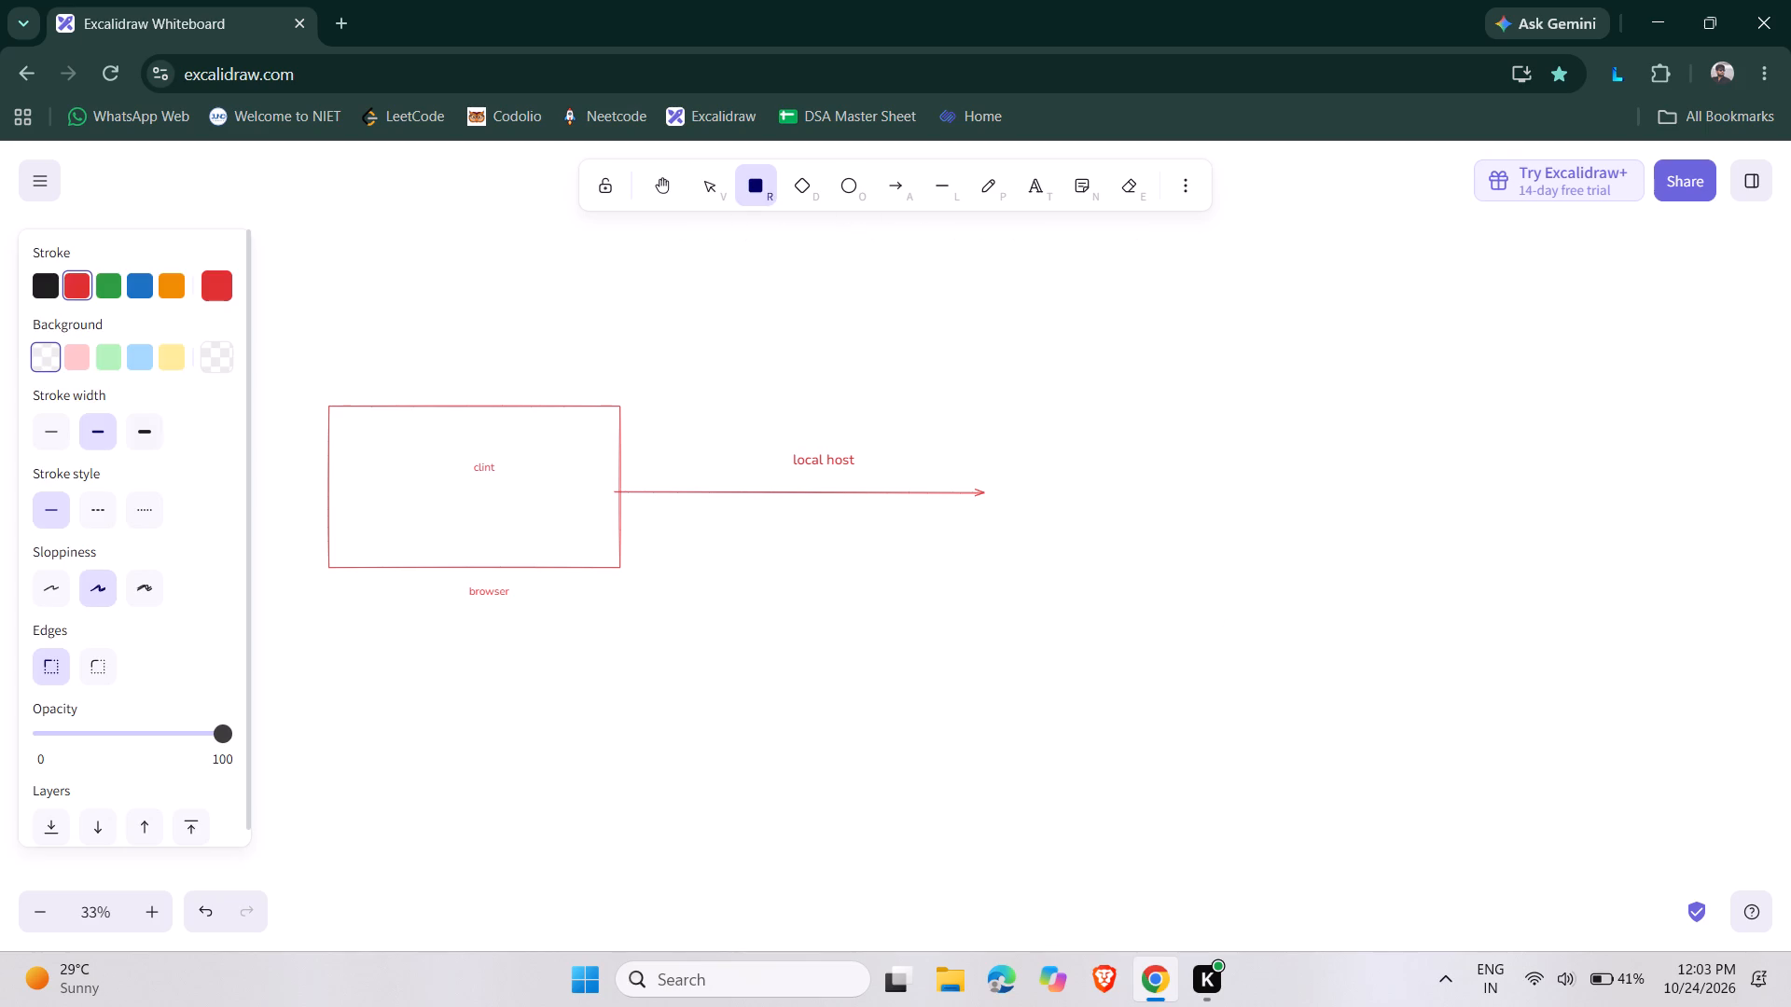
drag(1014, 434, 1310, 576)
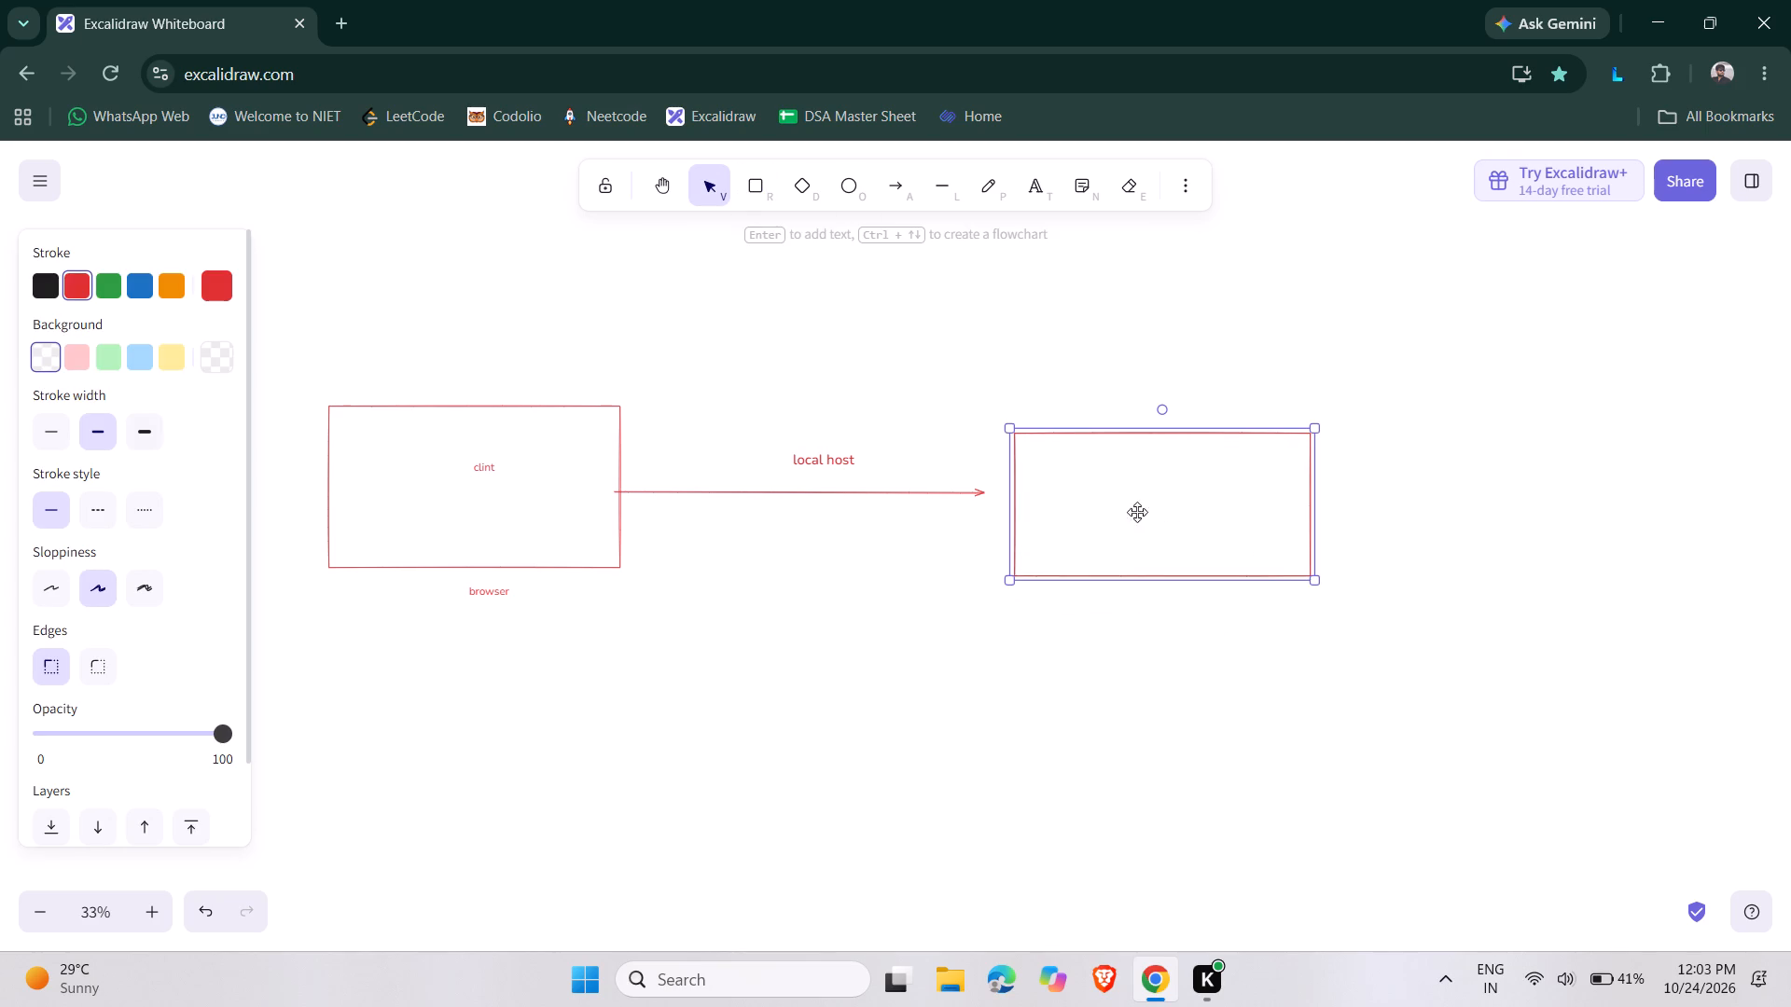
Add the text "server" inside the second rectangle.
click(1093, 483)
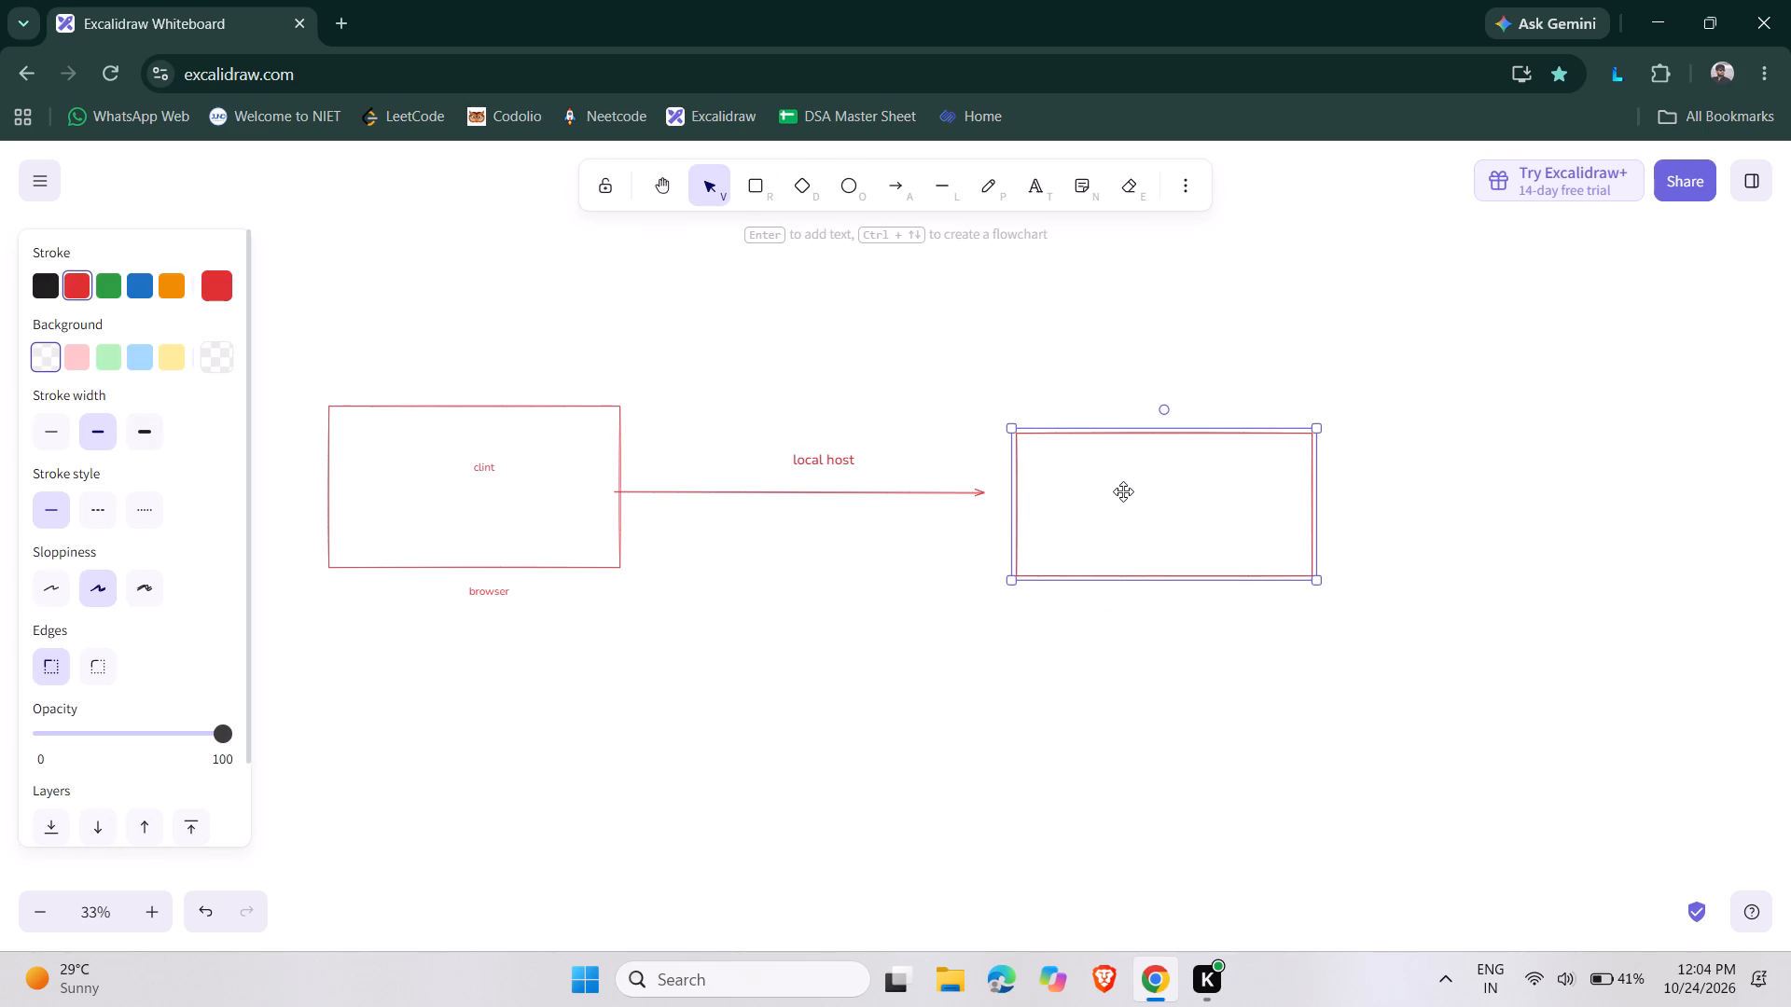
double_click(1123, 491)
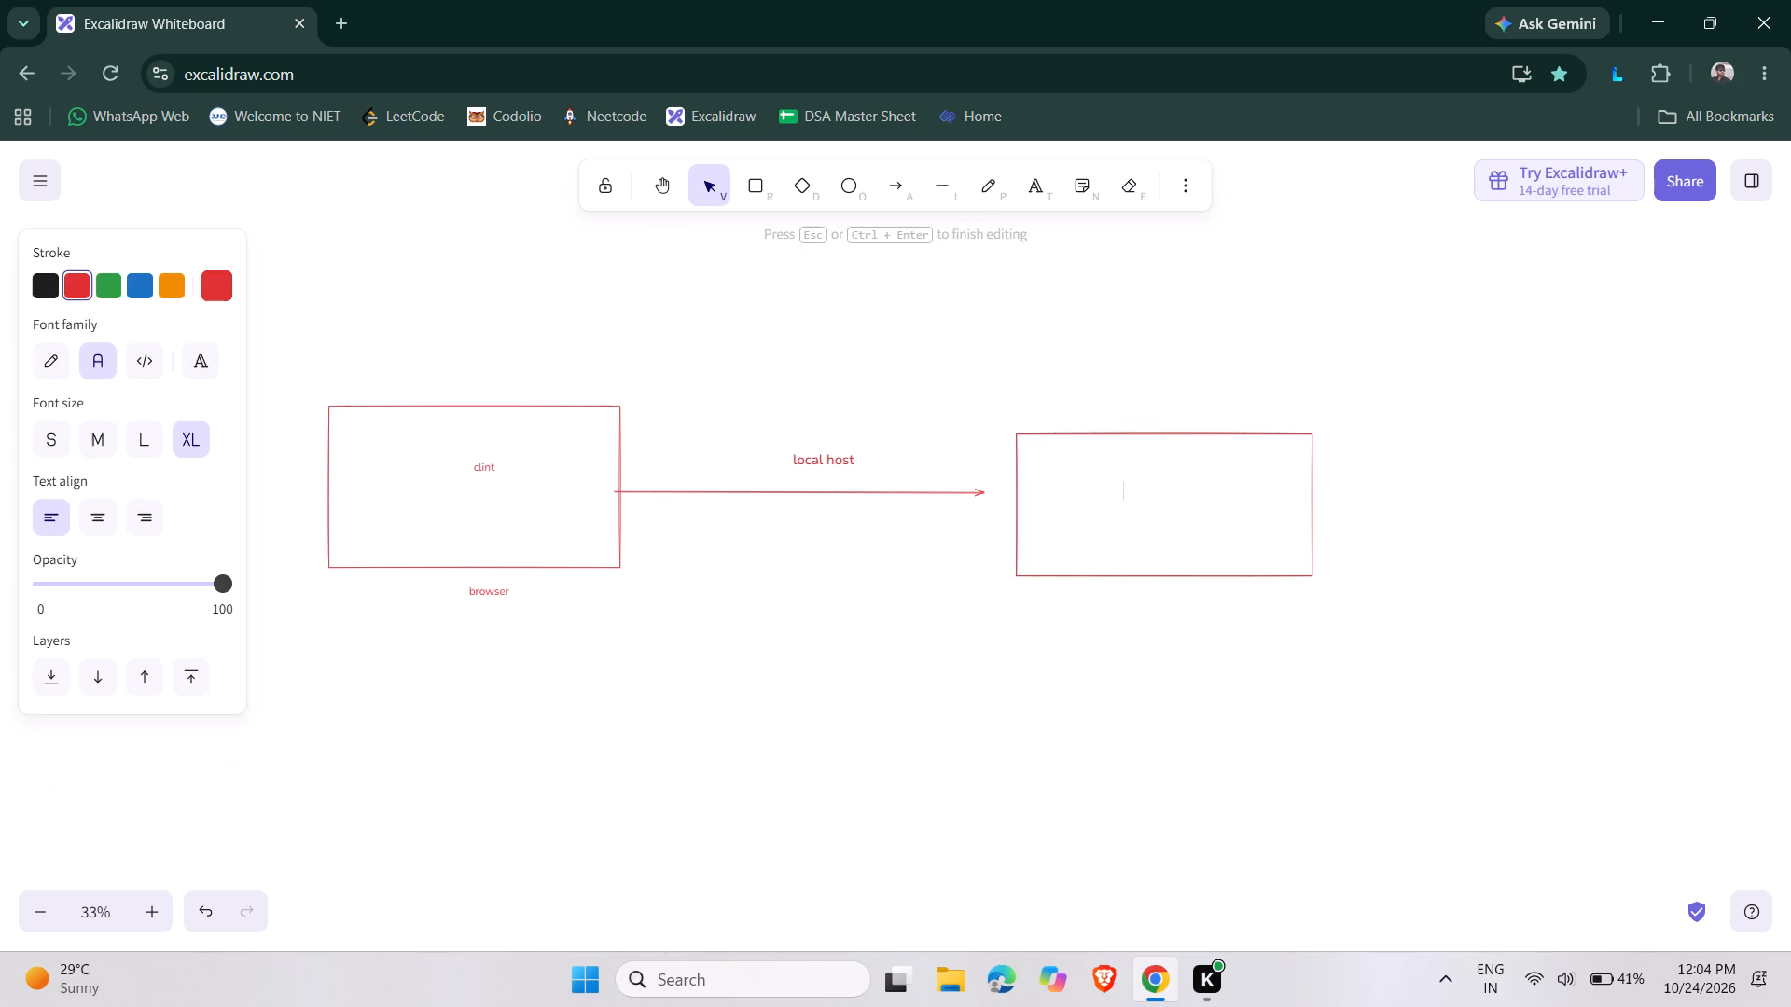
text(se)
text(rver)
Draw a return arrow below the first one, from the "server" rectangle back to the "clint" rectangle.
click(893, 174)
drag(1005, 527, 618, 538)
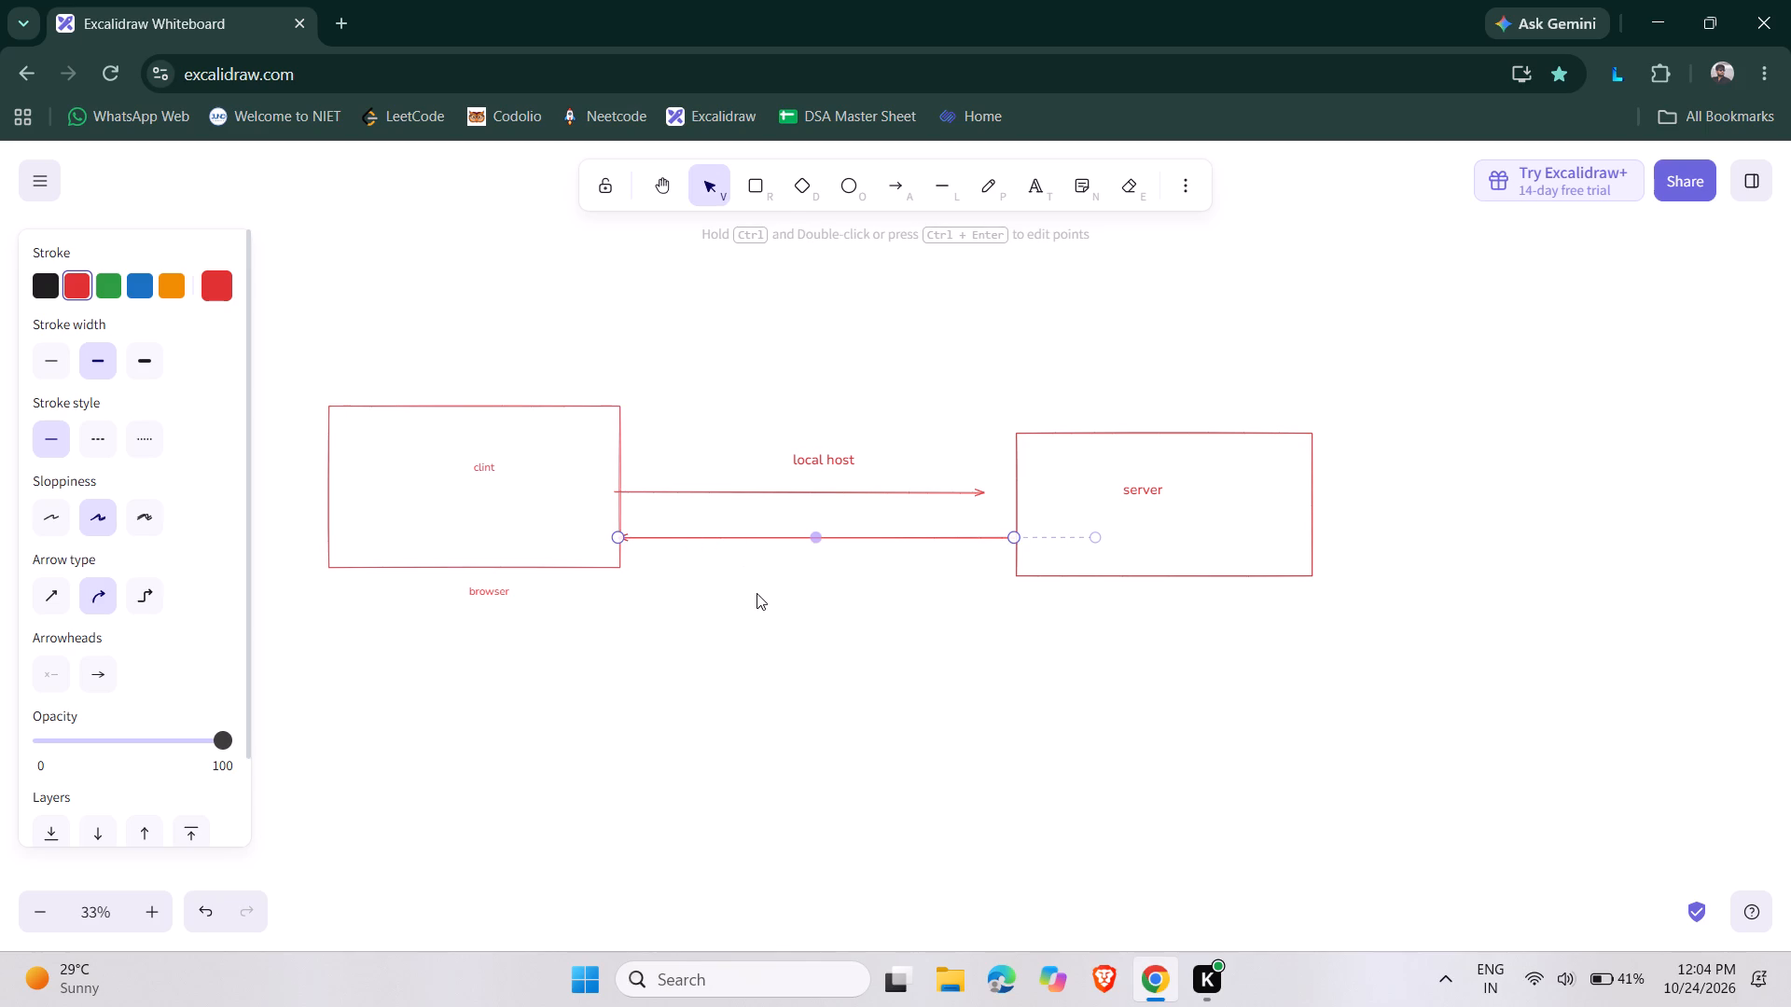
click(757, 600)
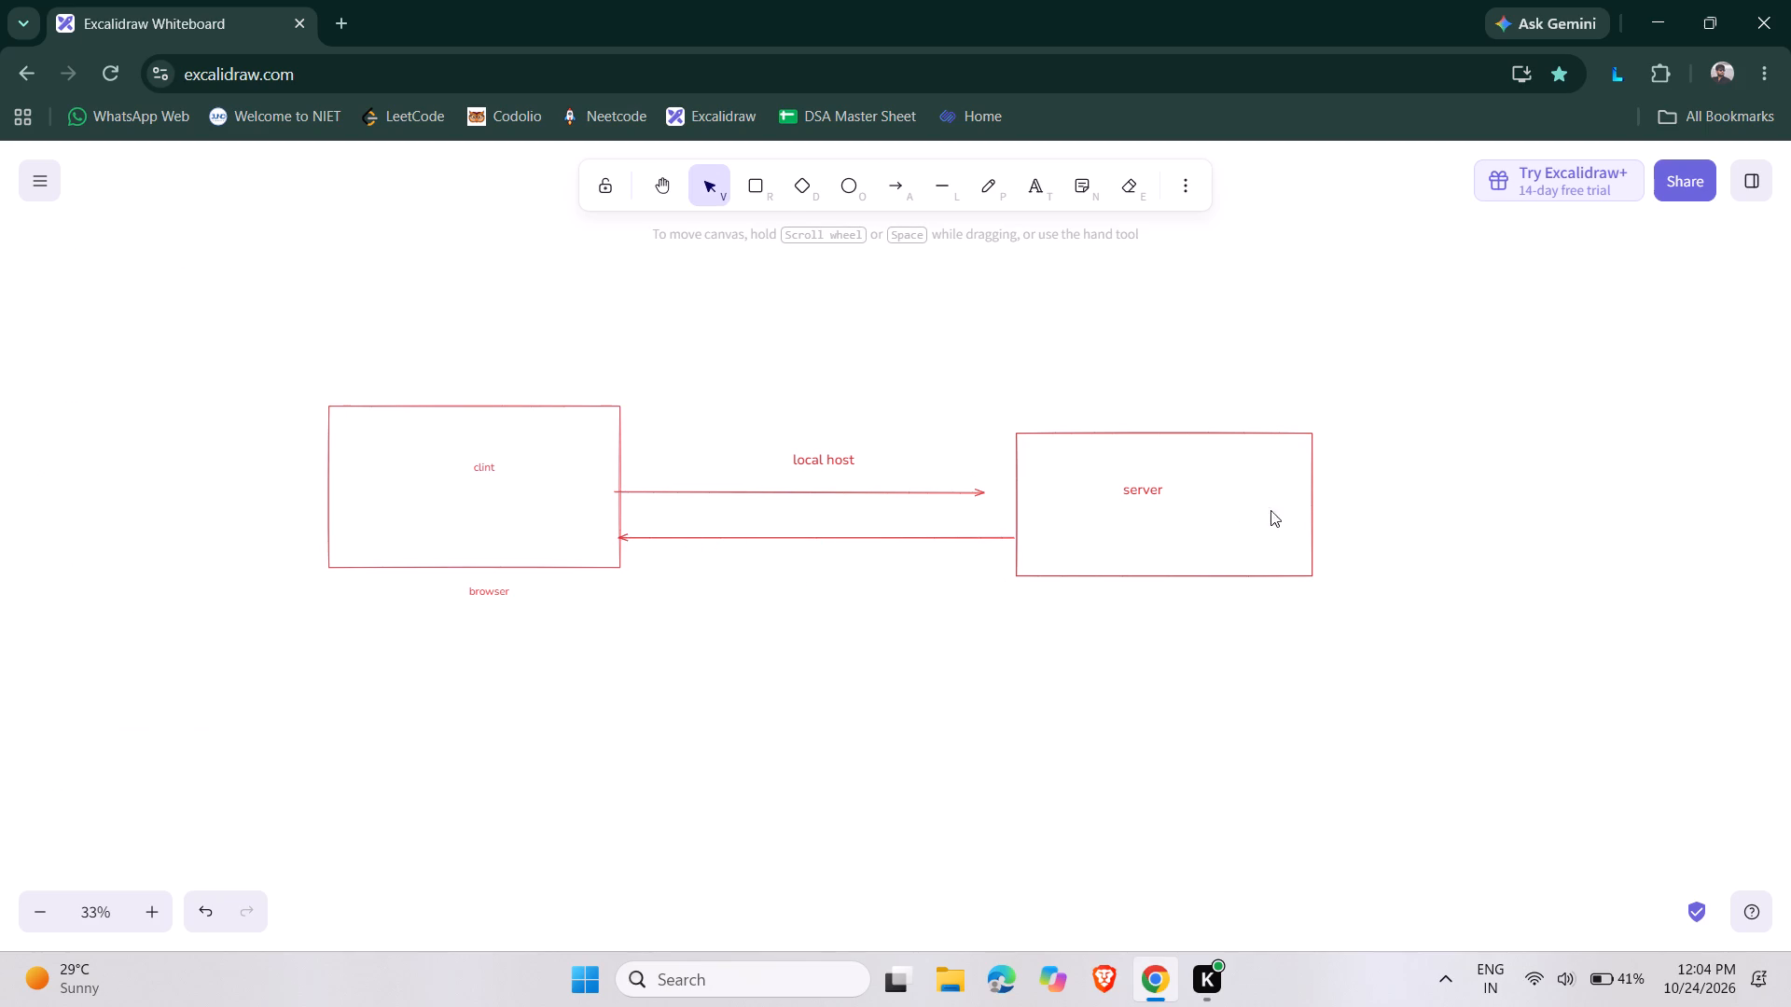
Add the text "spring boot appliaction" just below the "server" rectangle.
click(1133, 617)
double_click(1134, 607)
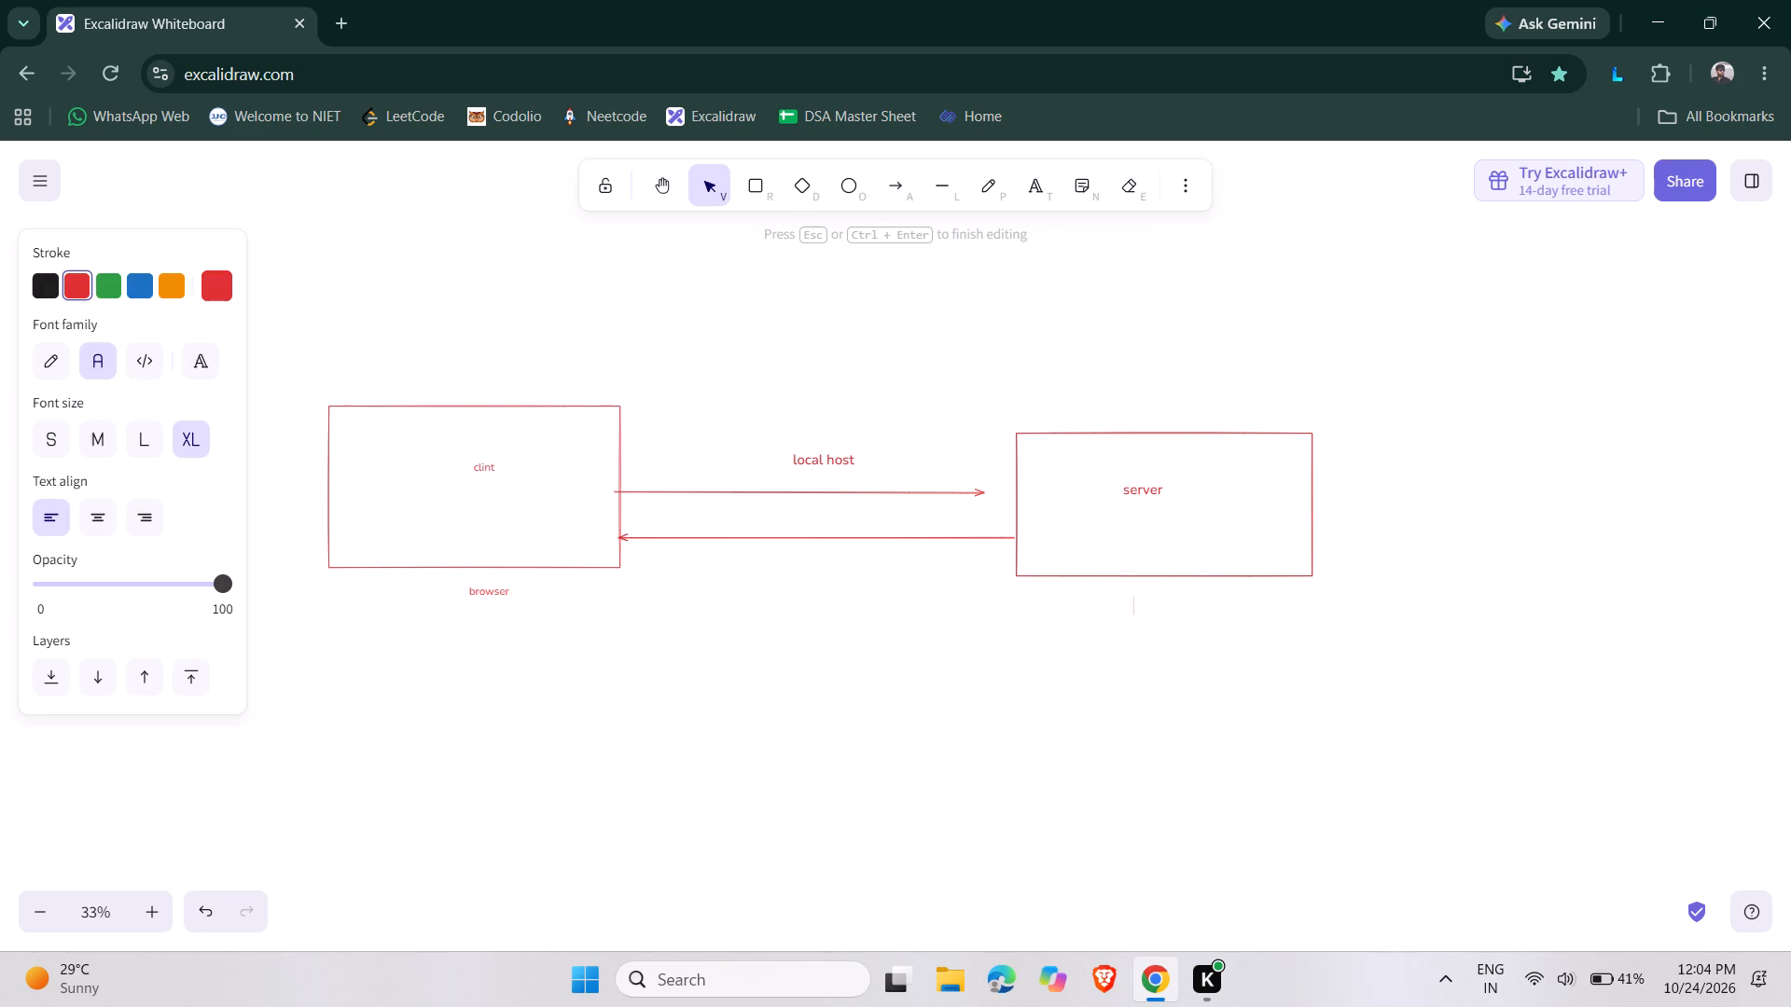
text(sprintg)
key(space)
key(BackSpace)
key(BackSpace)
key(BackSpace)
text(g boot)
key(space)
text(appliaction)
click(884, 576)
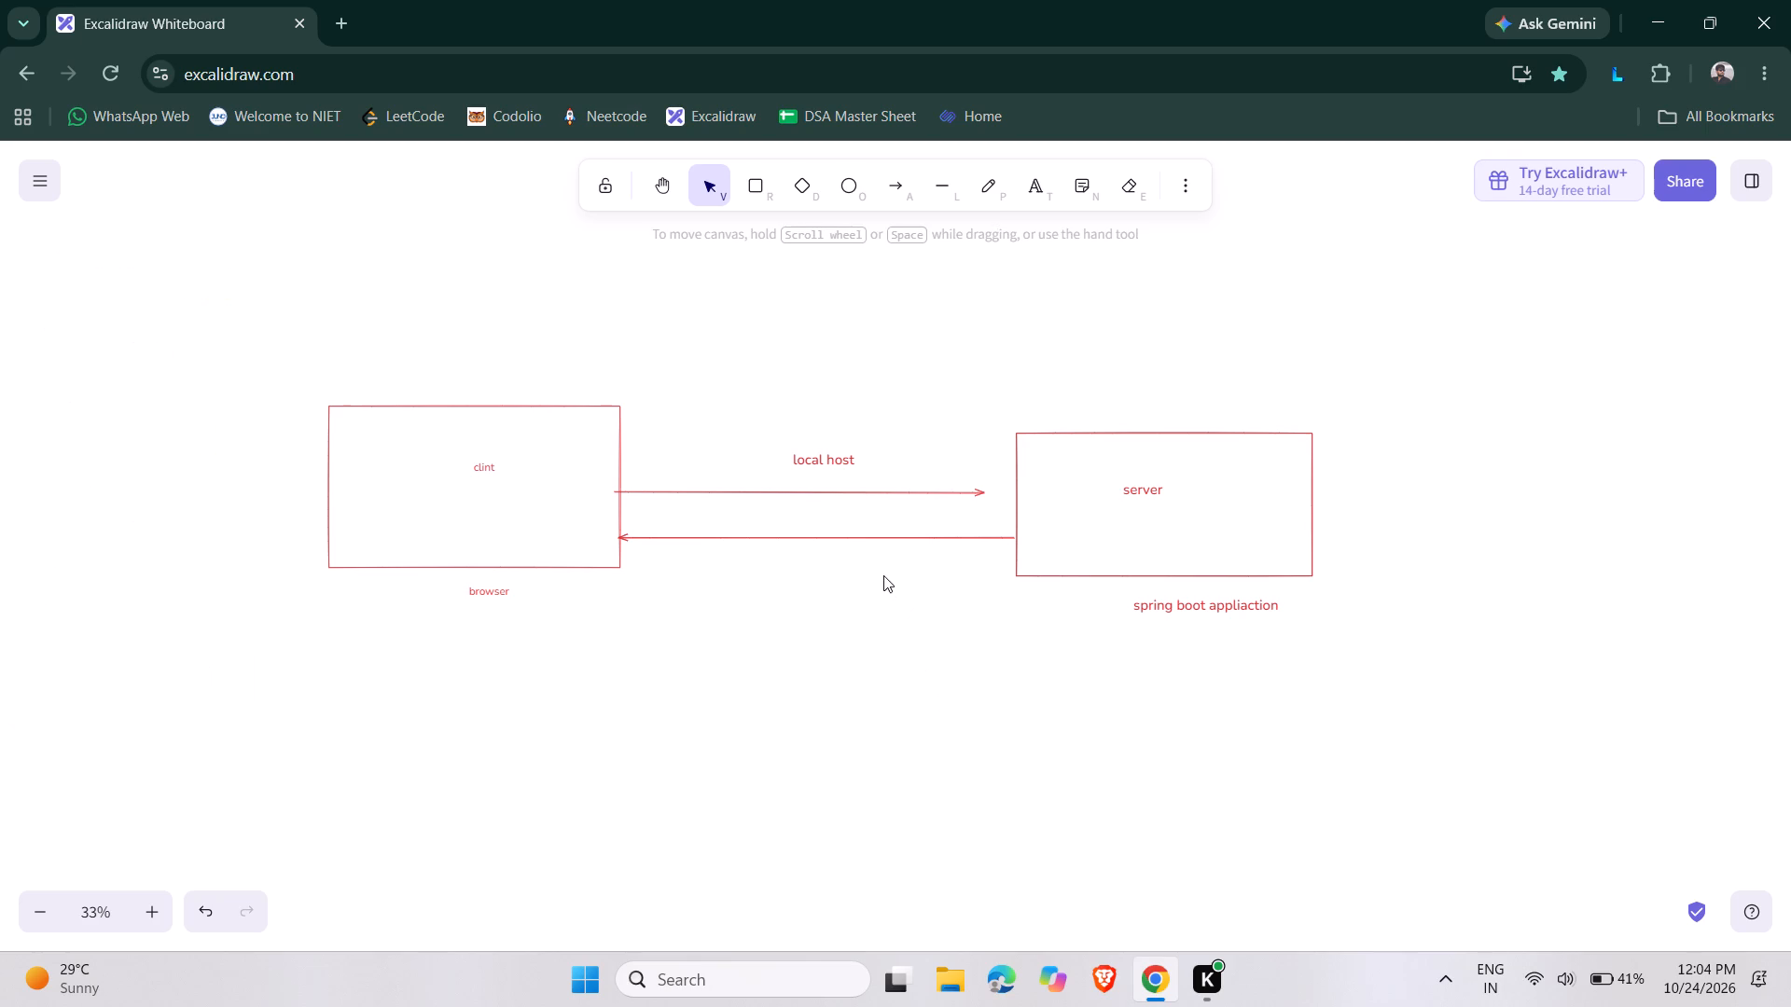
Add the text "HEllo World" in double quotation marks just below the return arrow.
double_click(810, 559)
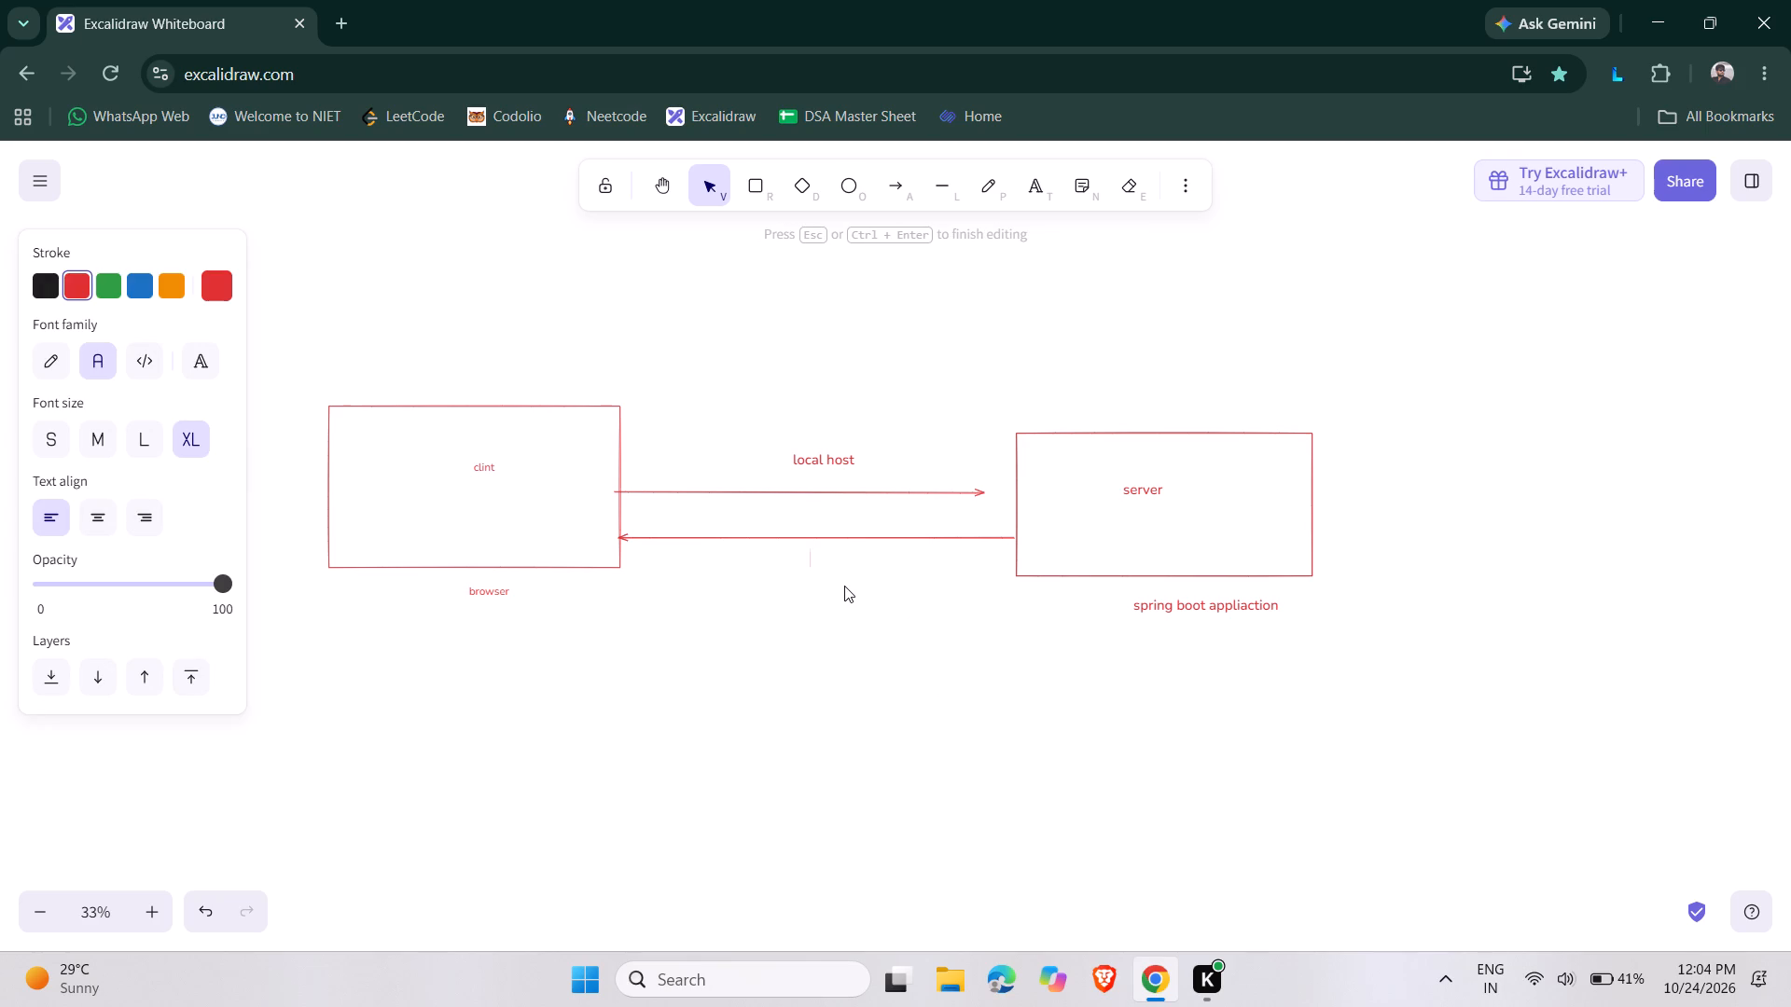
key(shift+quotedbl)
text(HEllo)
key(space)
text(Words)
key(BackSpace)
key(shift+quotedbl)
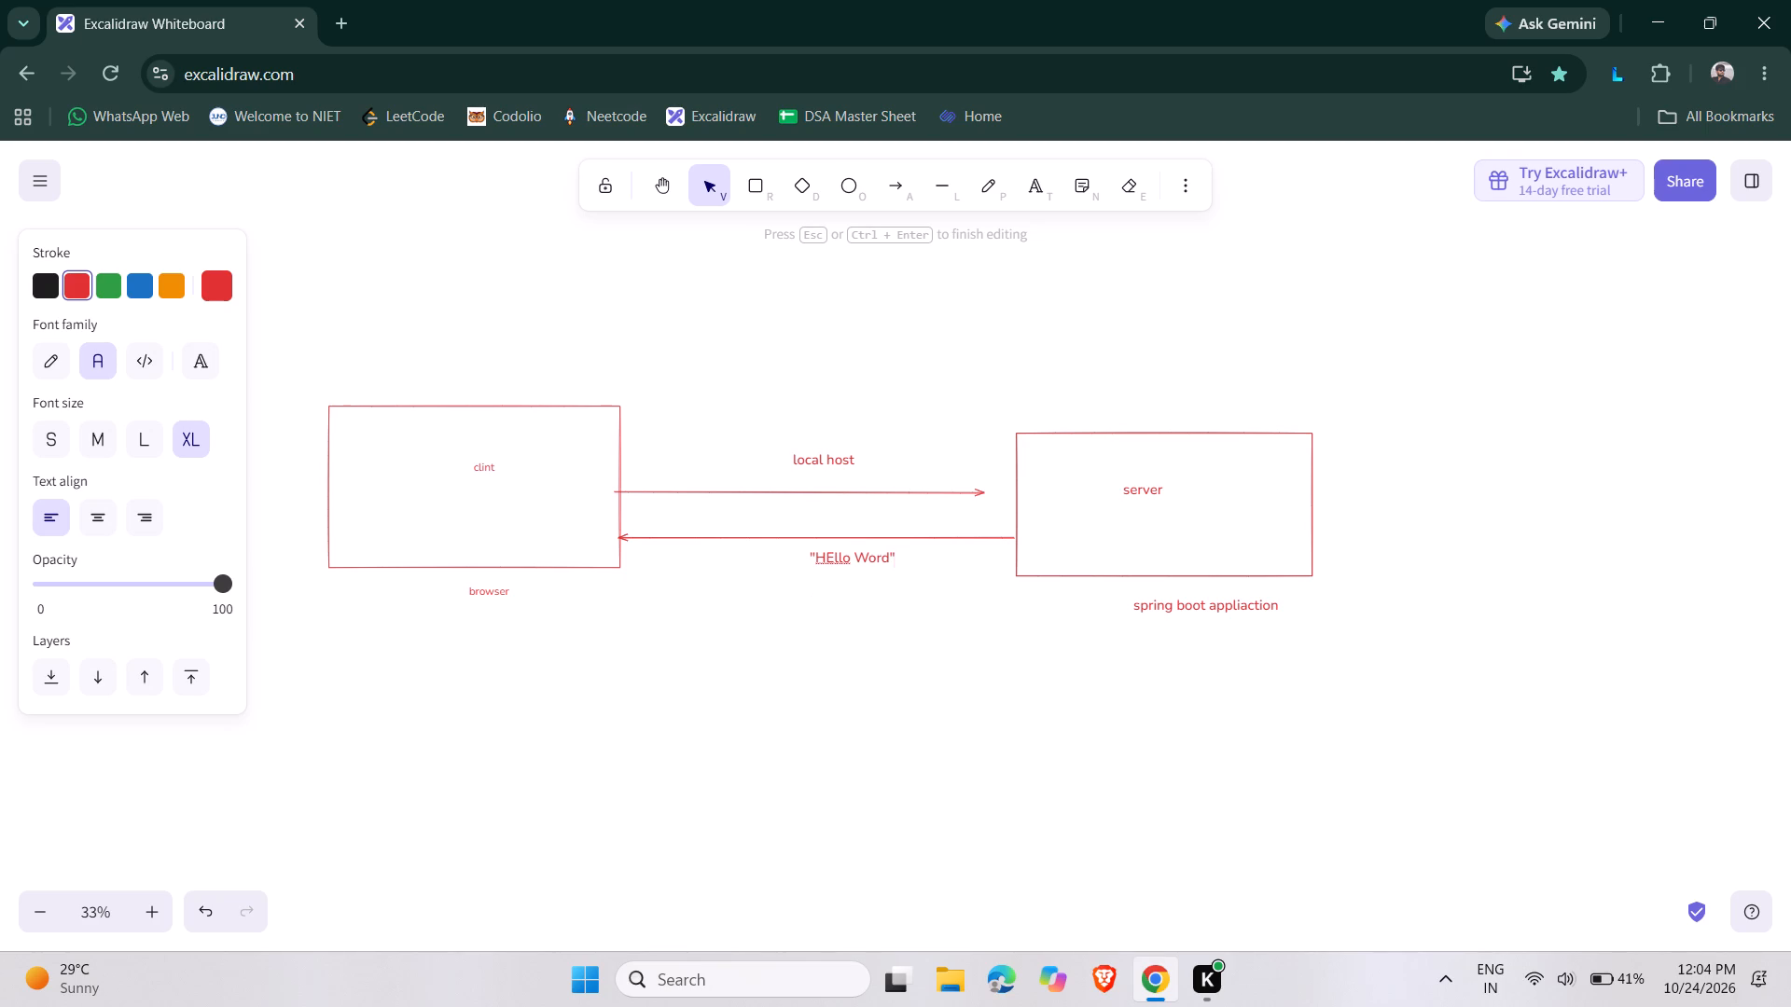
click(879, 561)
key(Right)
key(l)
Search the web for "what is my ip" in a new tab and open the What Is My IP Address site.
click(349, 31)
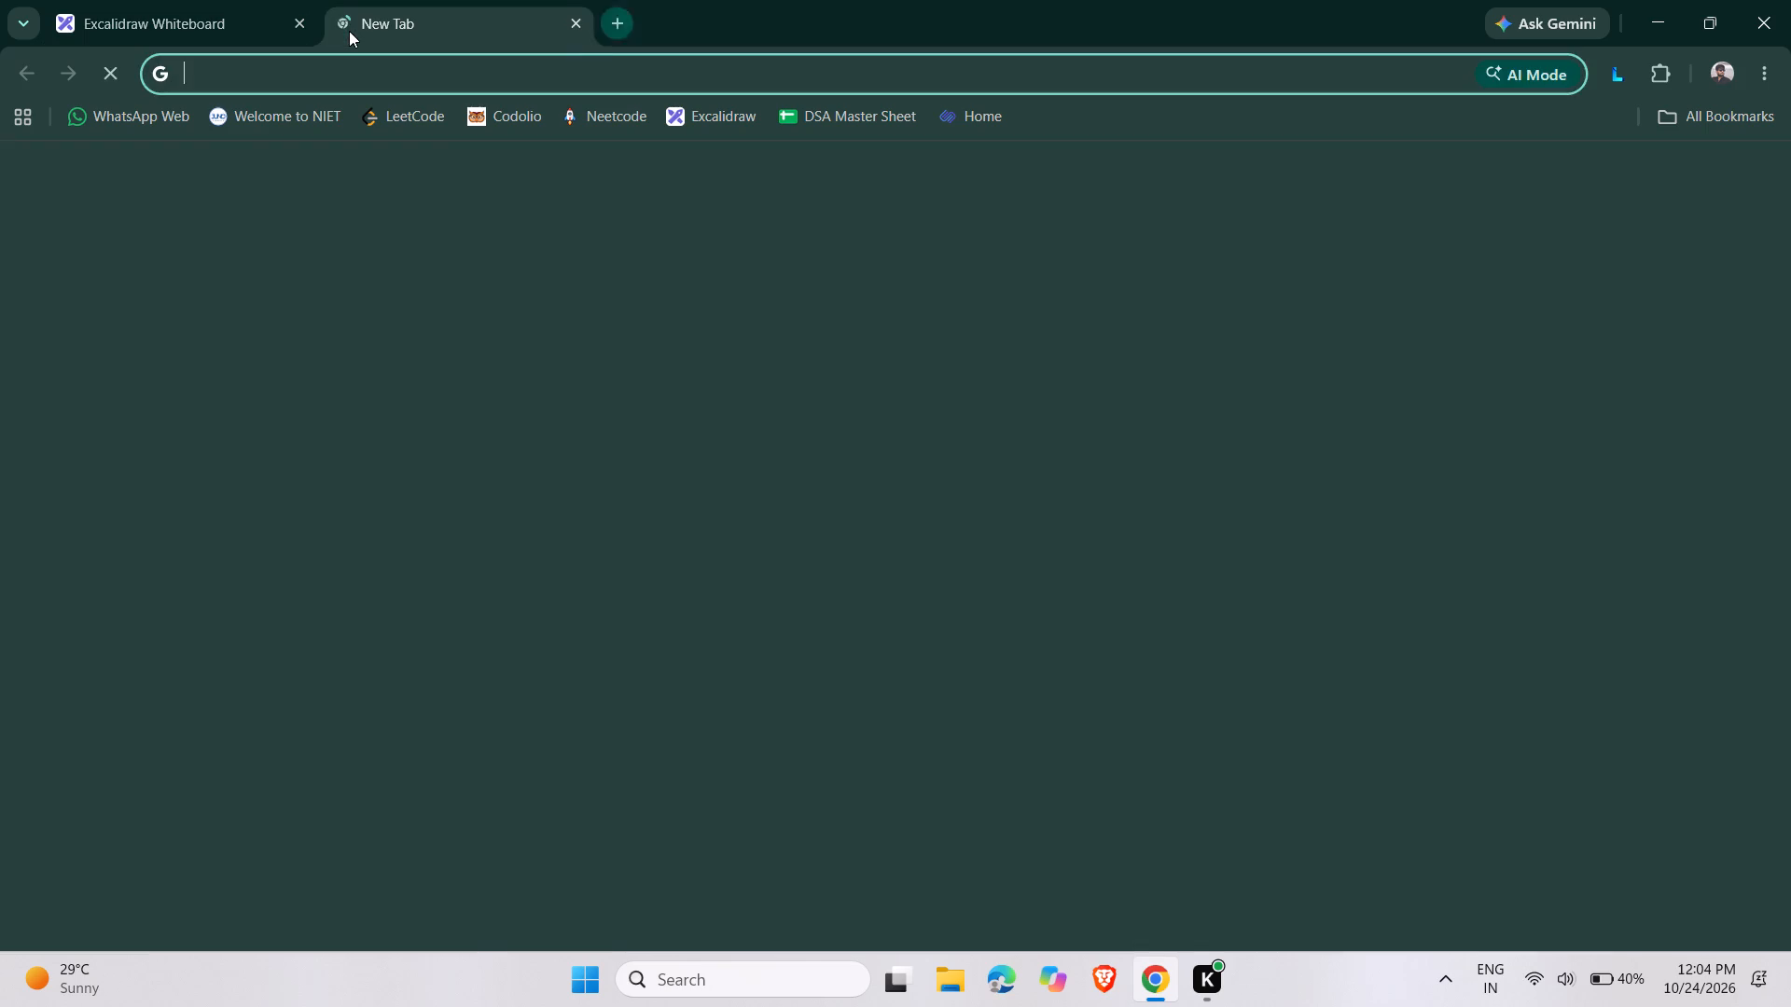
text(what is my ip)
key(Return)
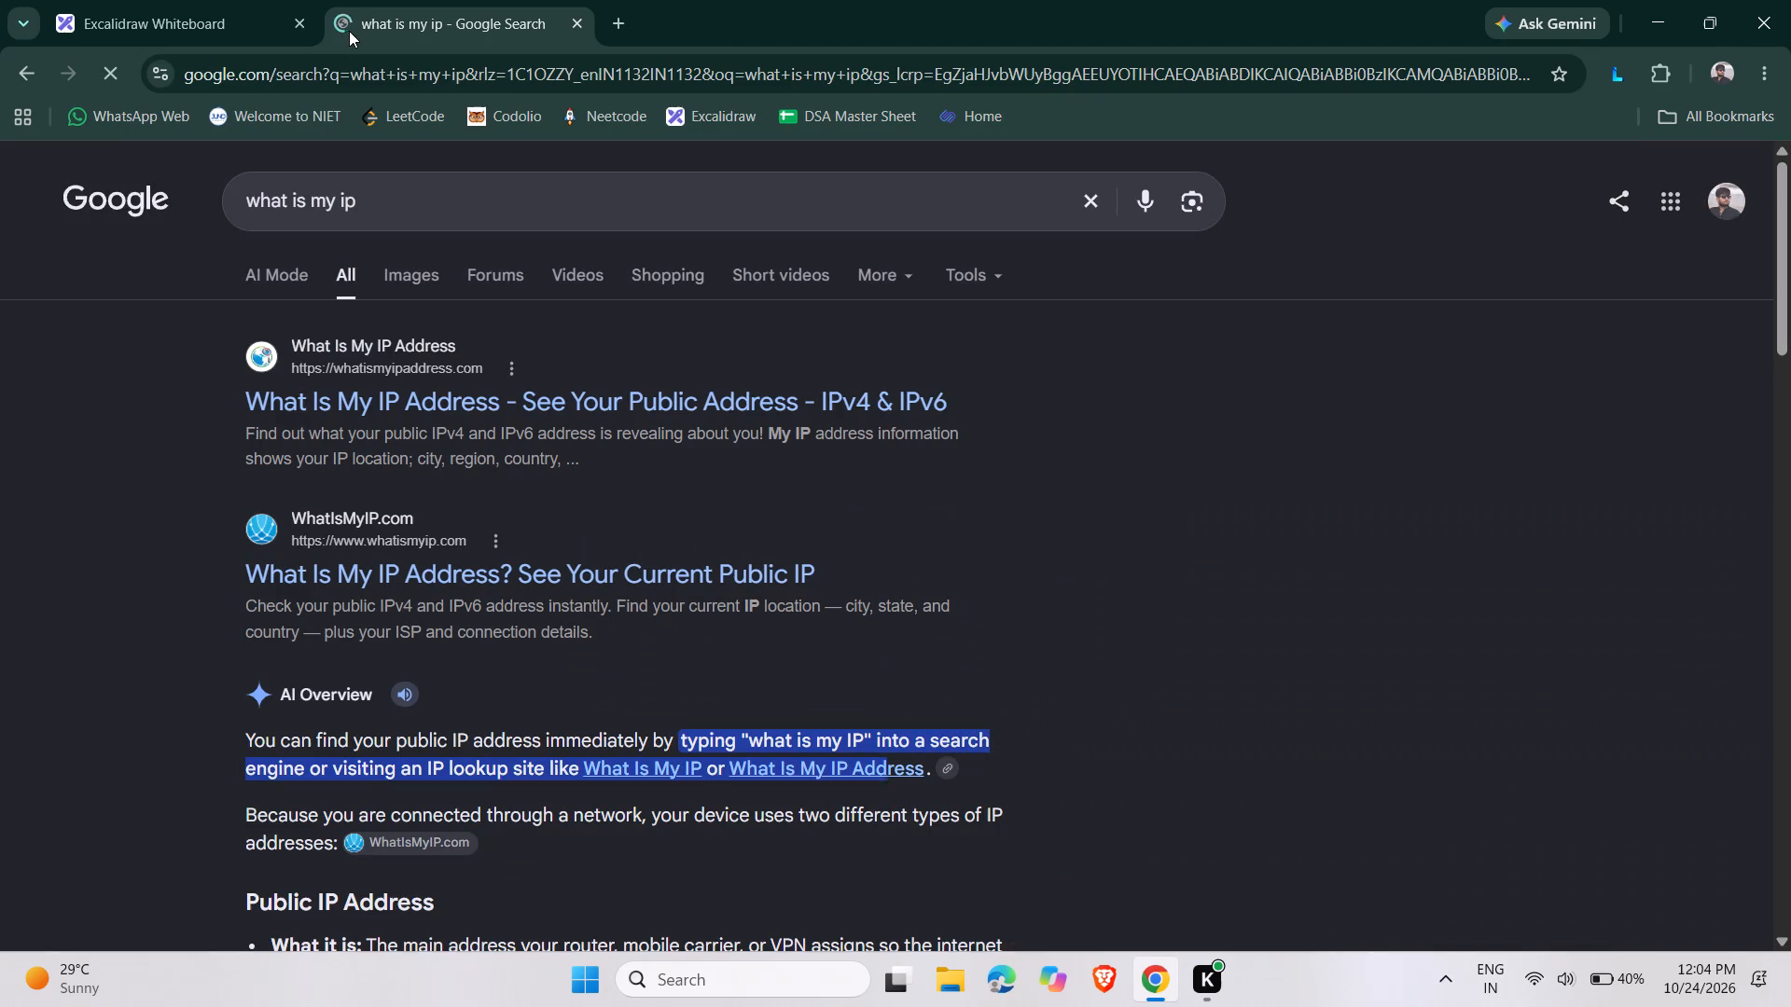
click(454, 392)
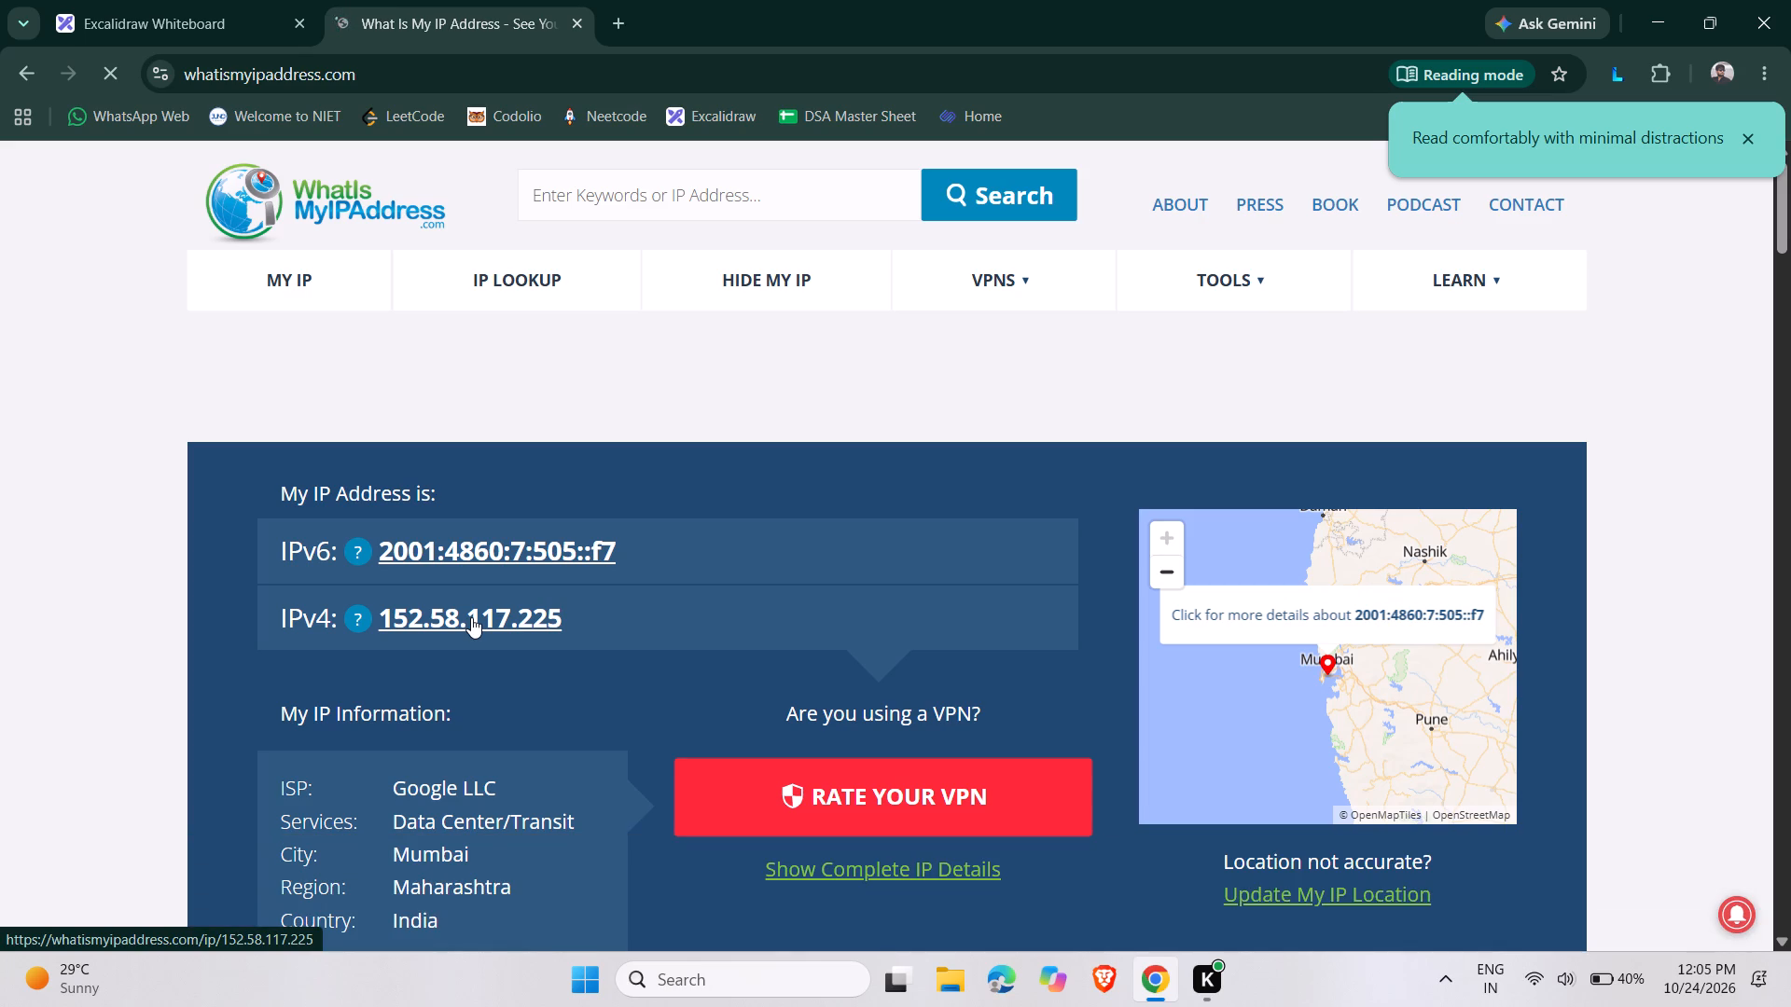
scroll(952, 690, down, 3)
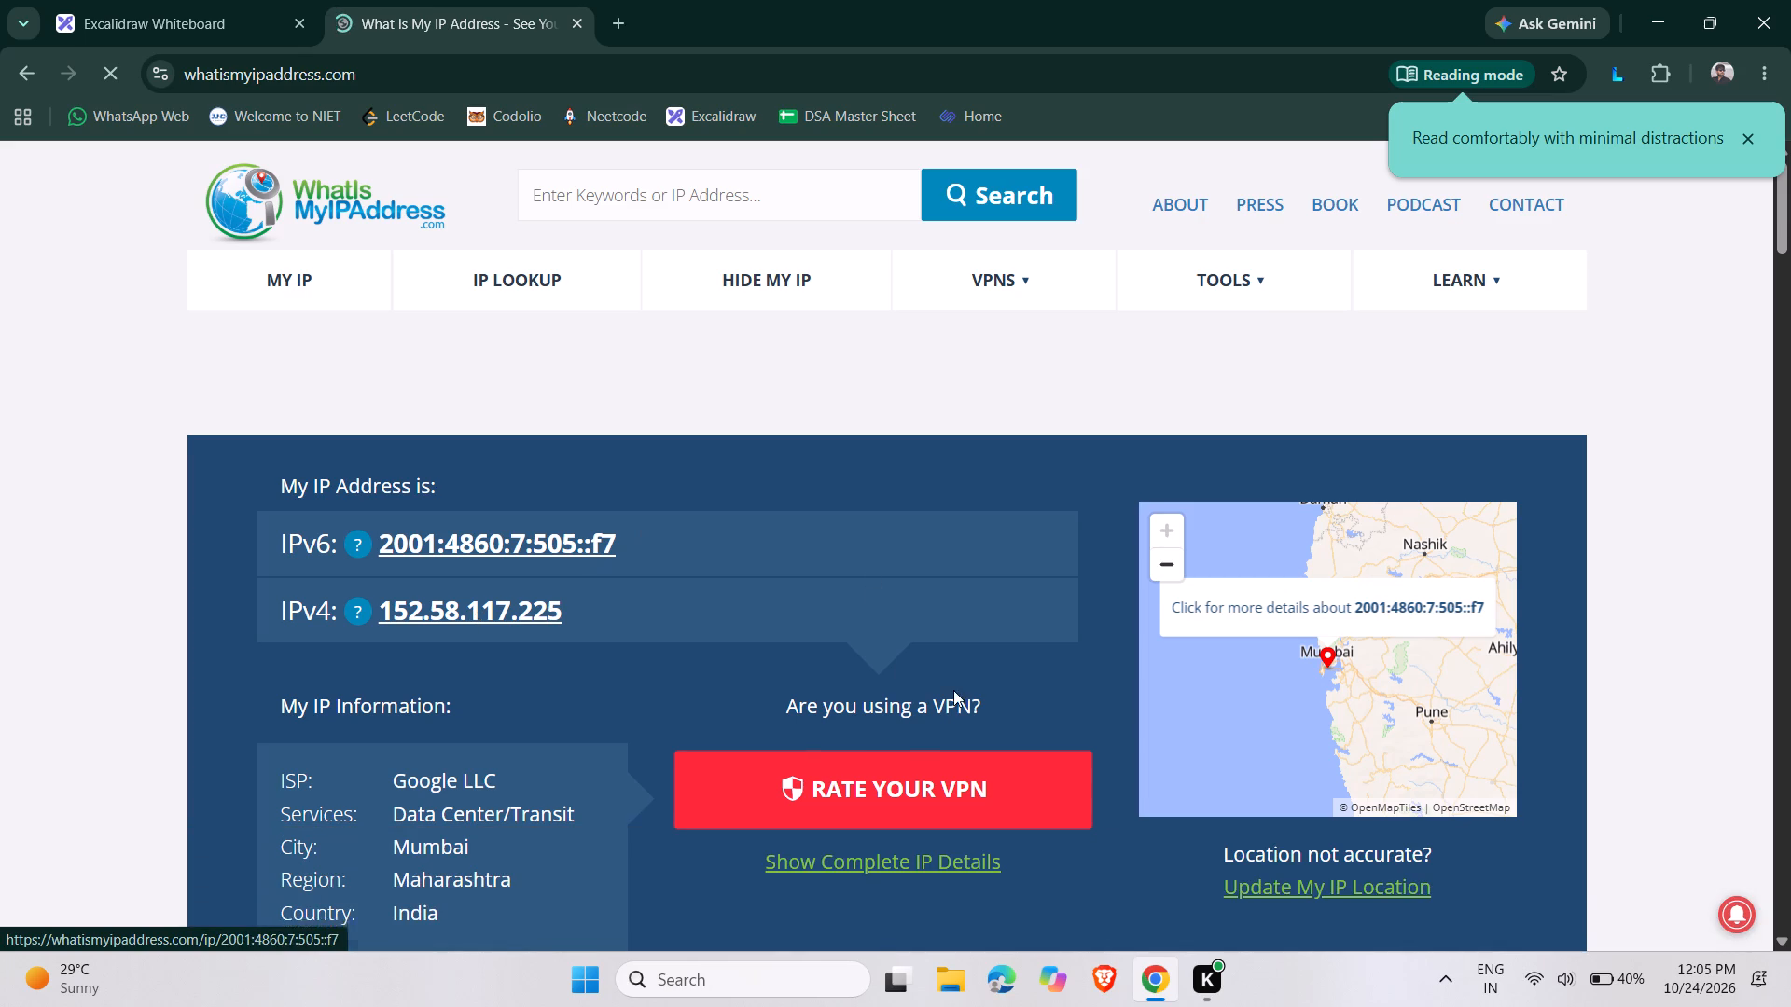
scroll(953, 690, down, 2)
scroll(954, 690, up, 4)
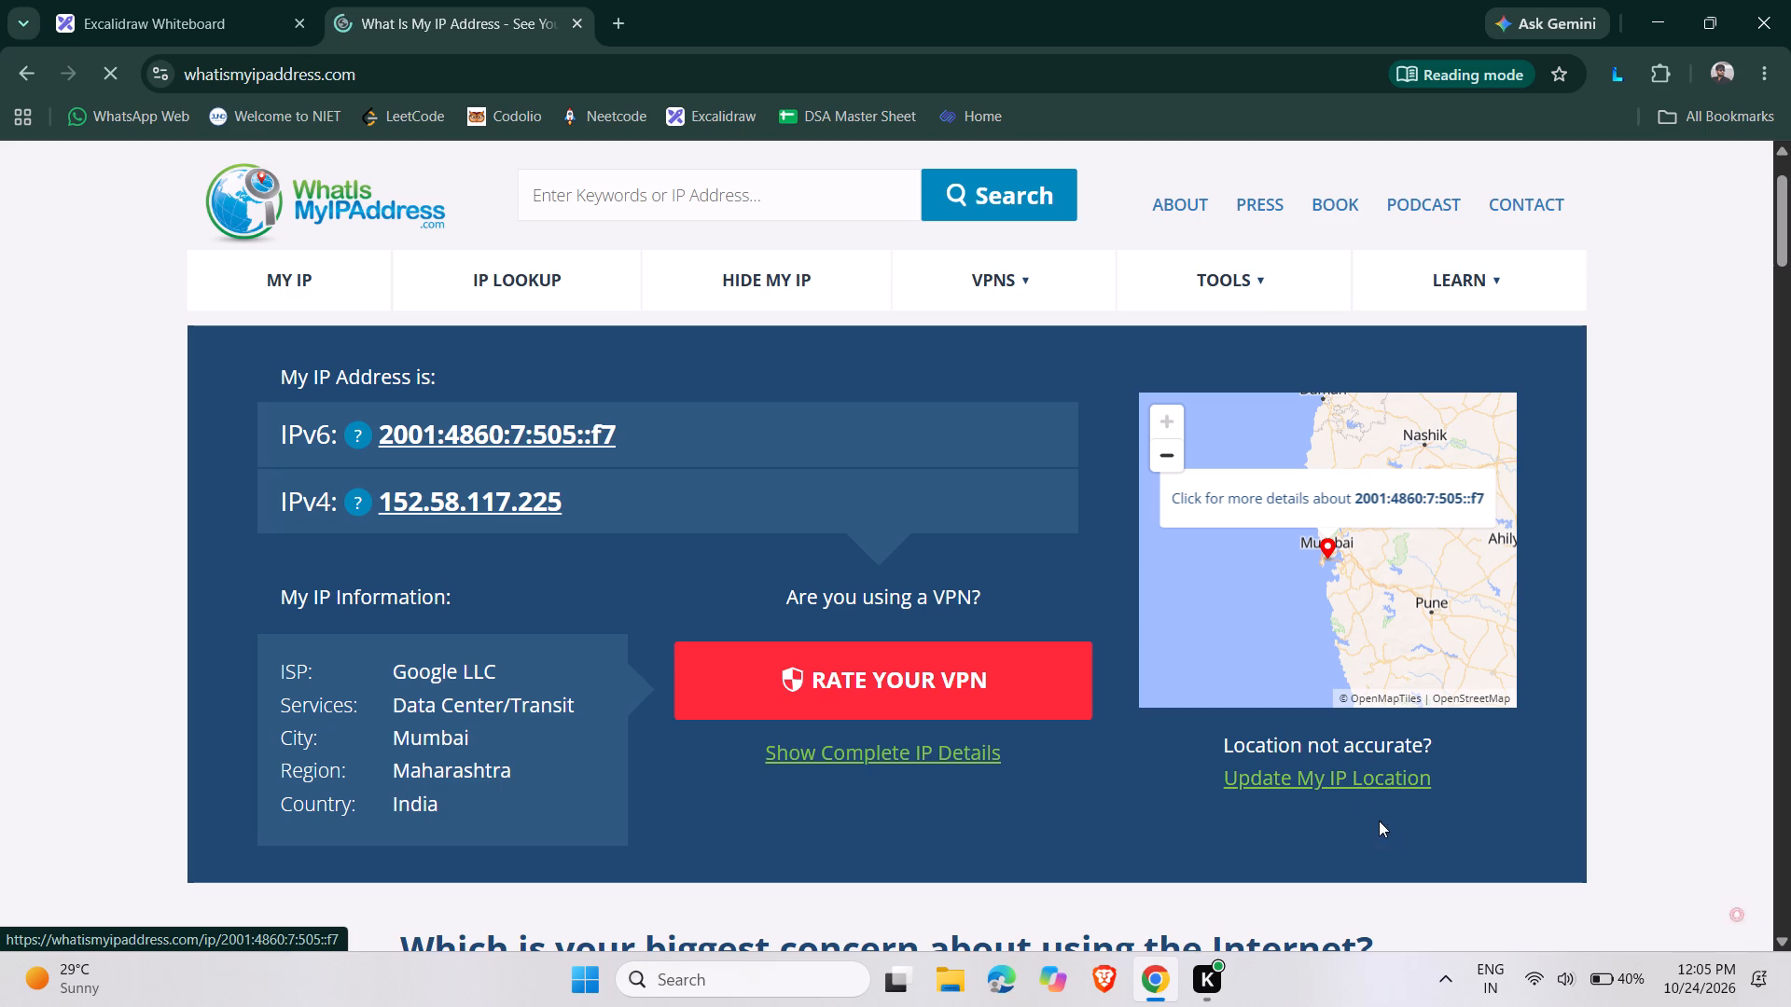
Examine the site's notice on updating the IP location, dismissing the advert, and return to the IP address page.
click(1357, 777)
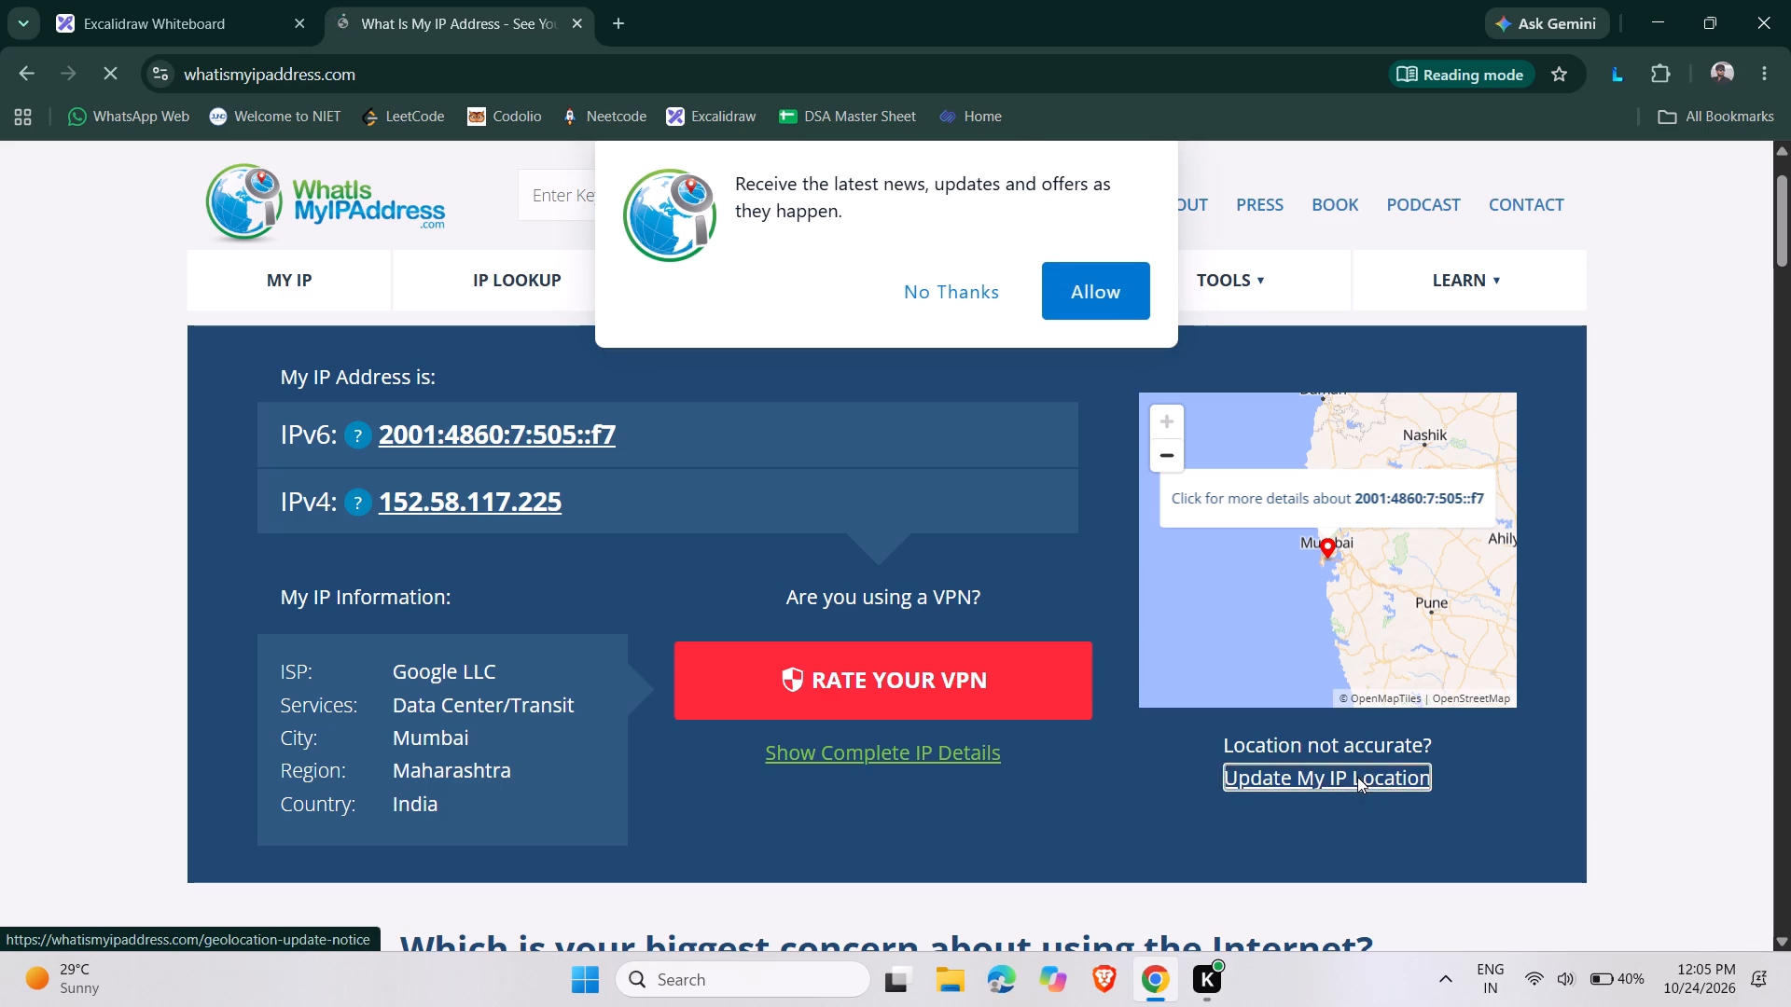
click(1575, 337)
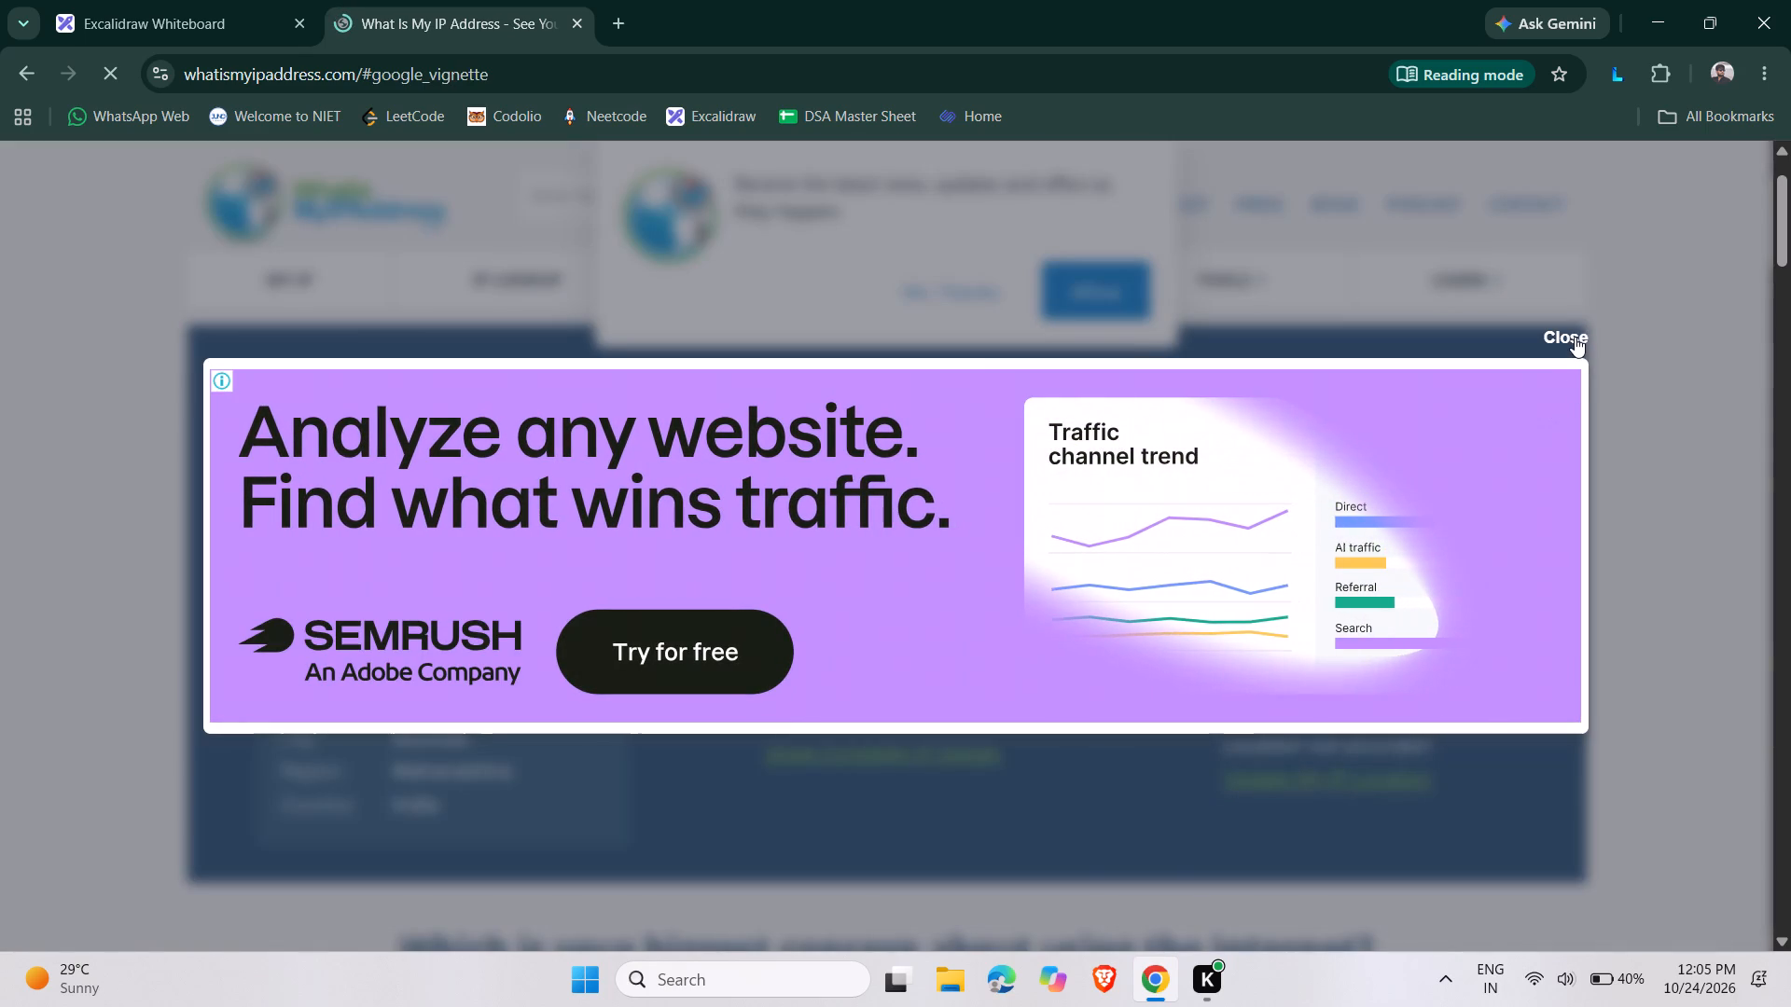
click(1567, 331)
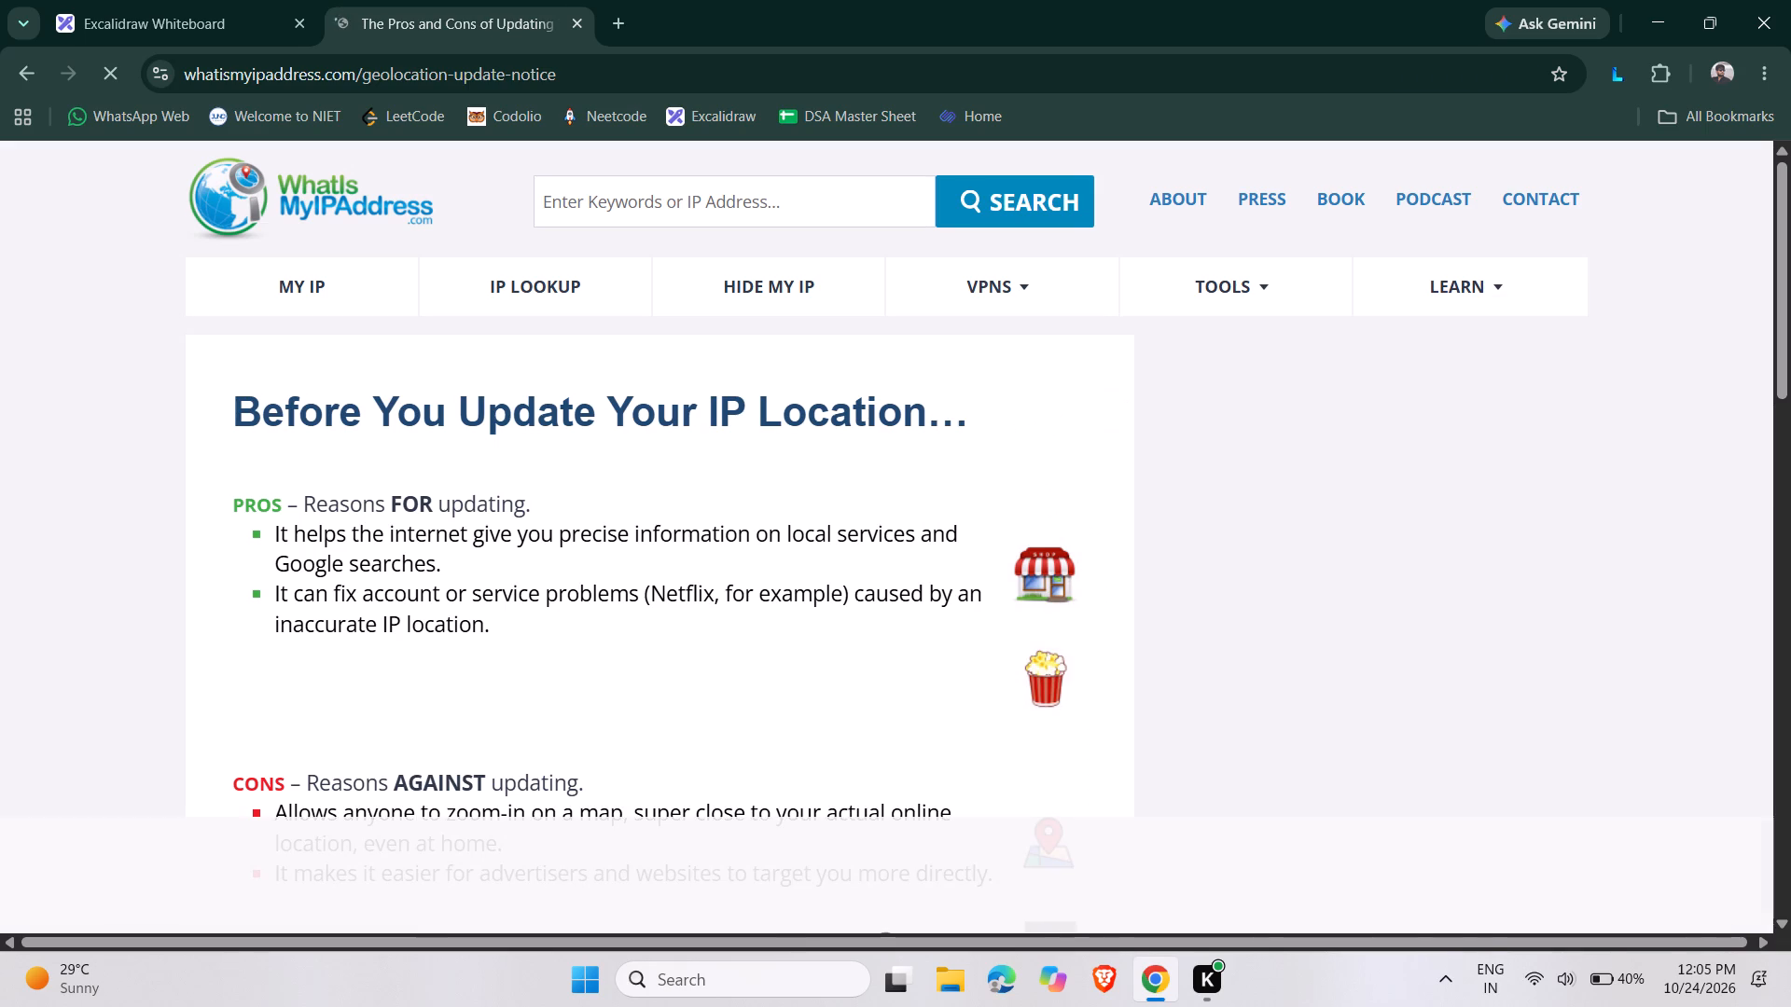
click(21, 74)
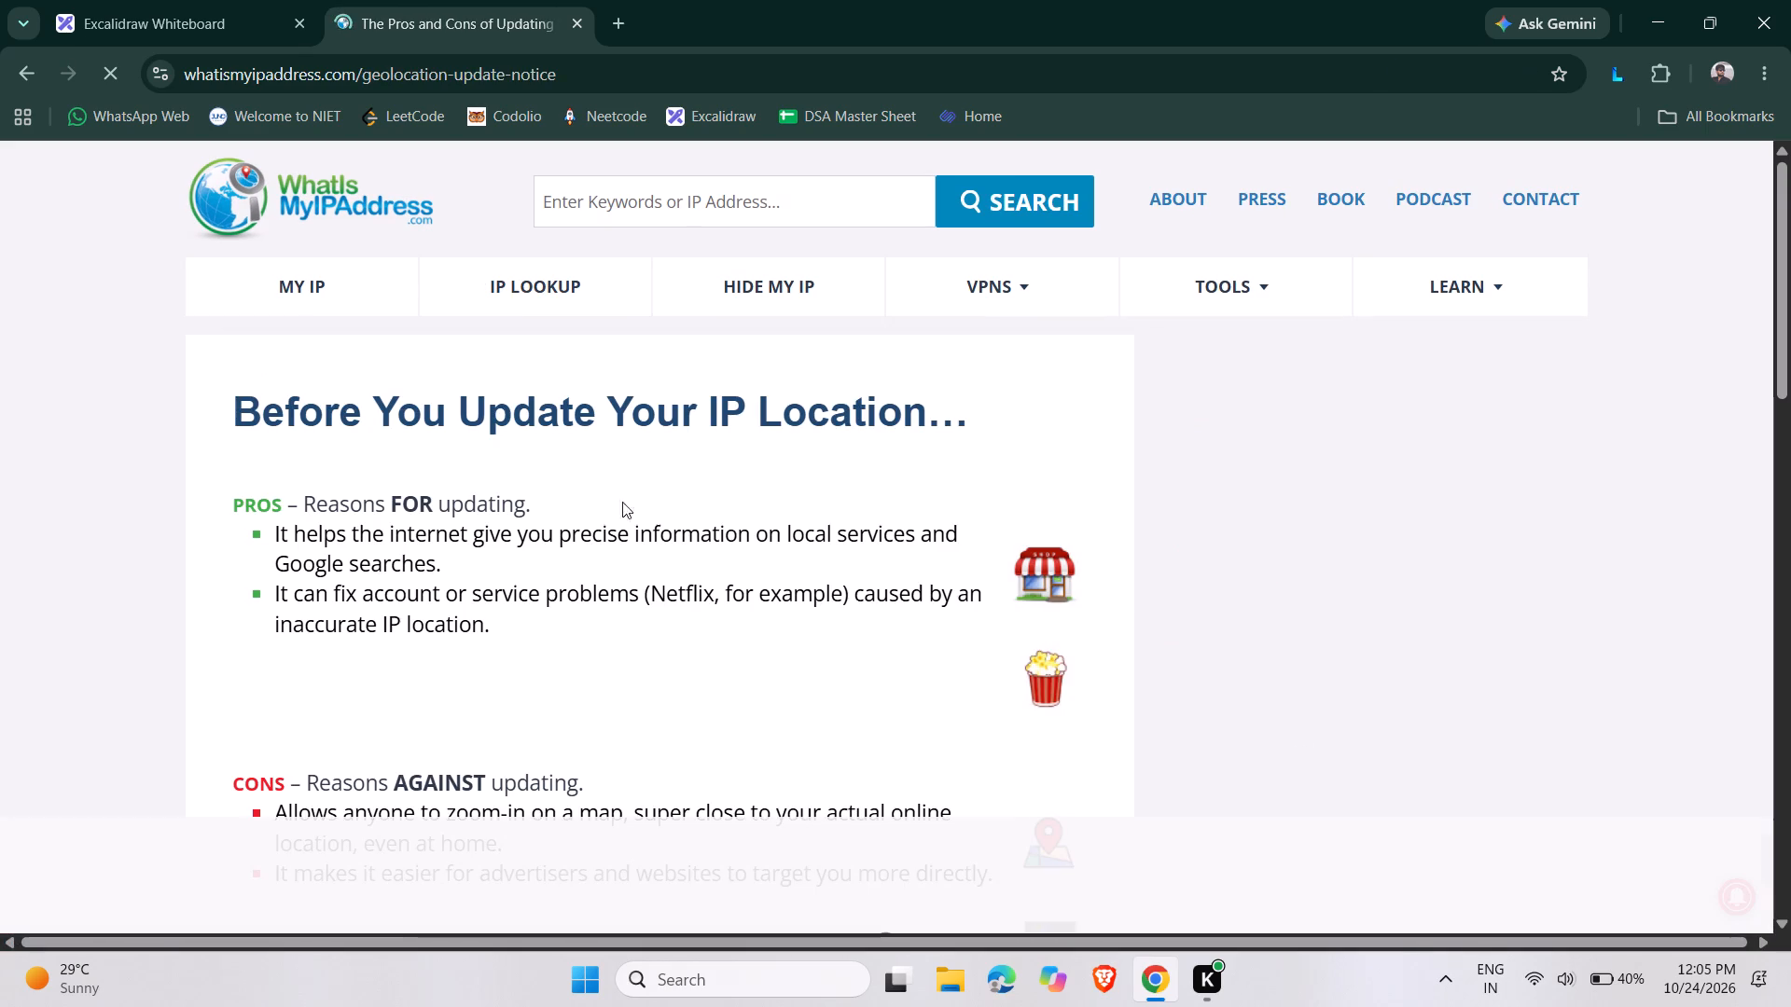
scroll(586, 649, down, 11)
scroll(588, 650, up, 11)
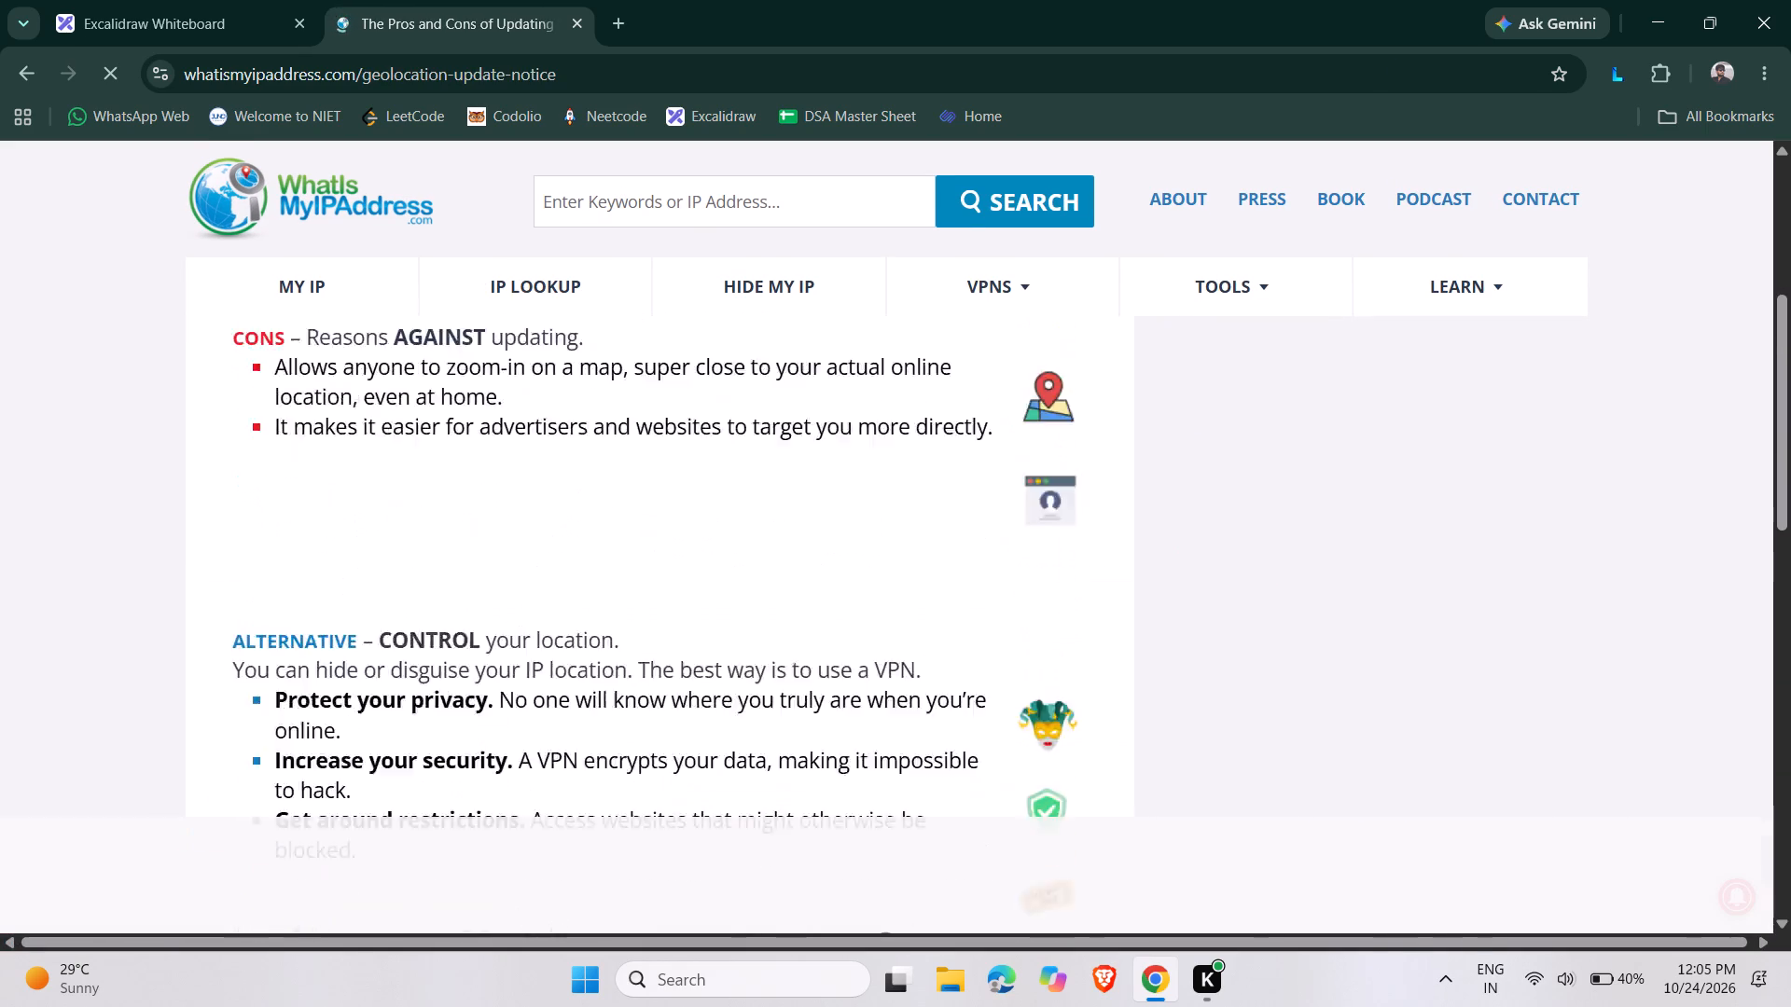
click(19, 58)
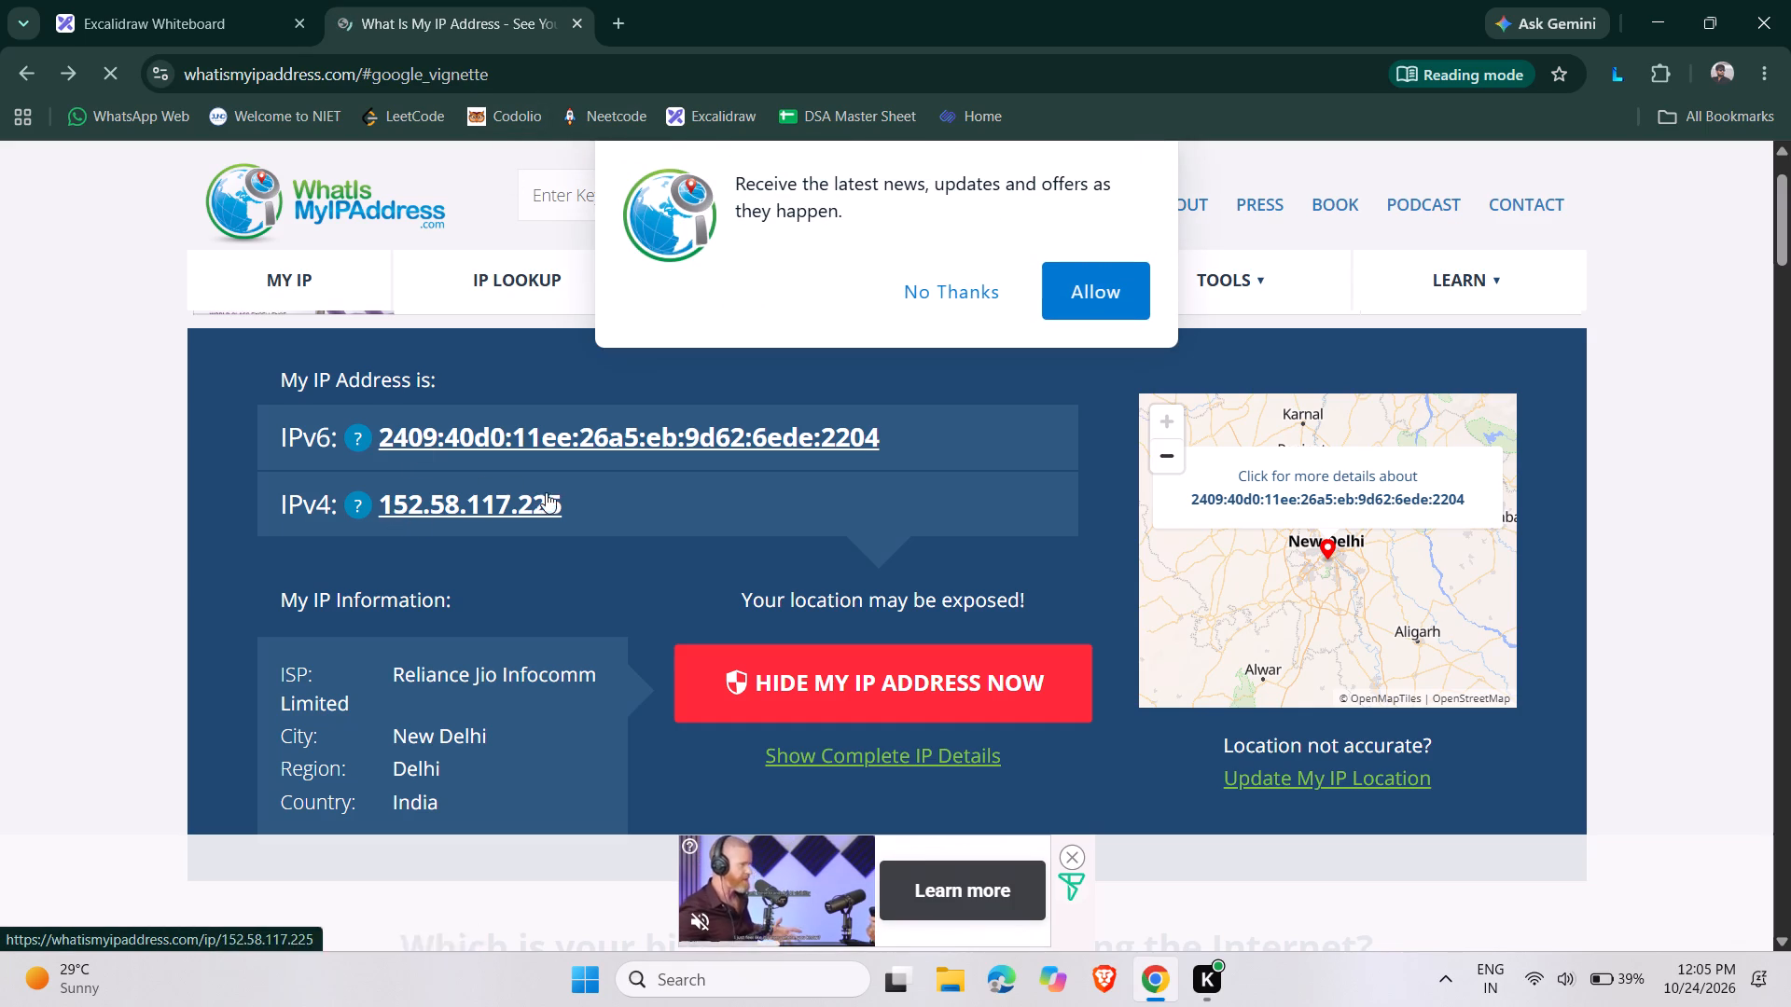
Copy the IPv4 address from the page and paste it onto the Excalidraw whiteboard below the return arrow.
drag(569, 507, 377, 517)
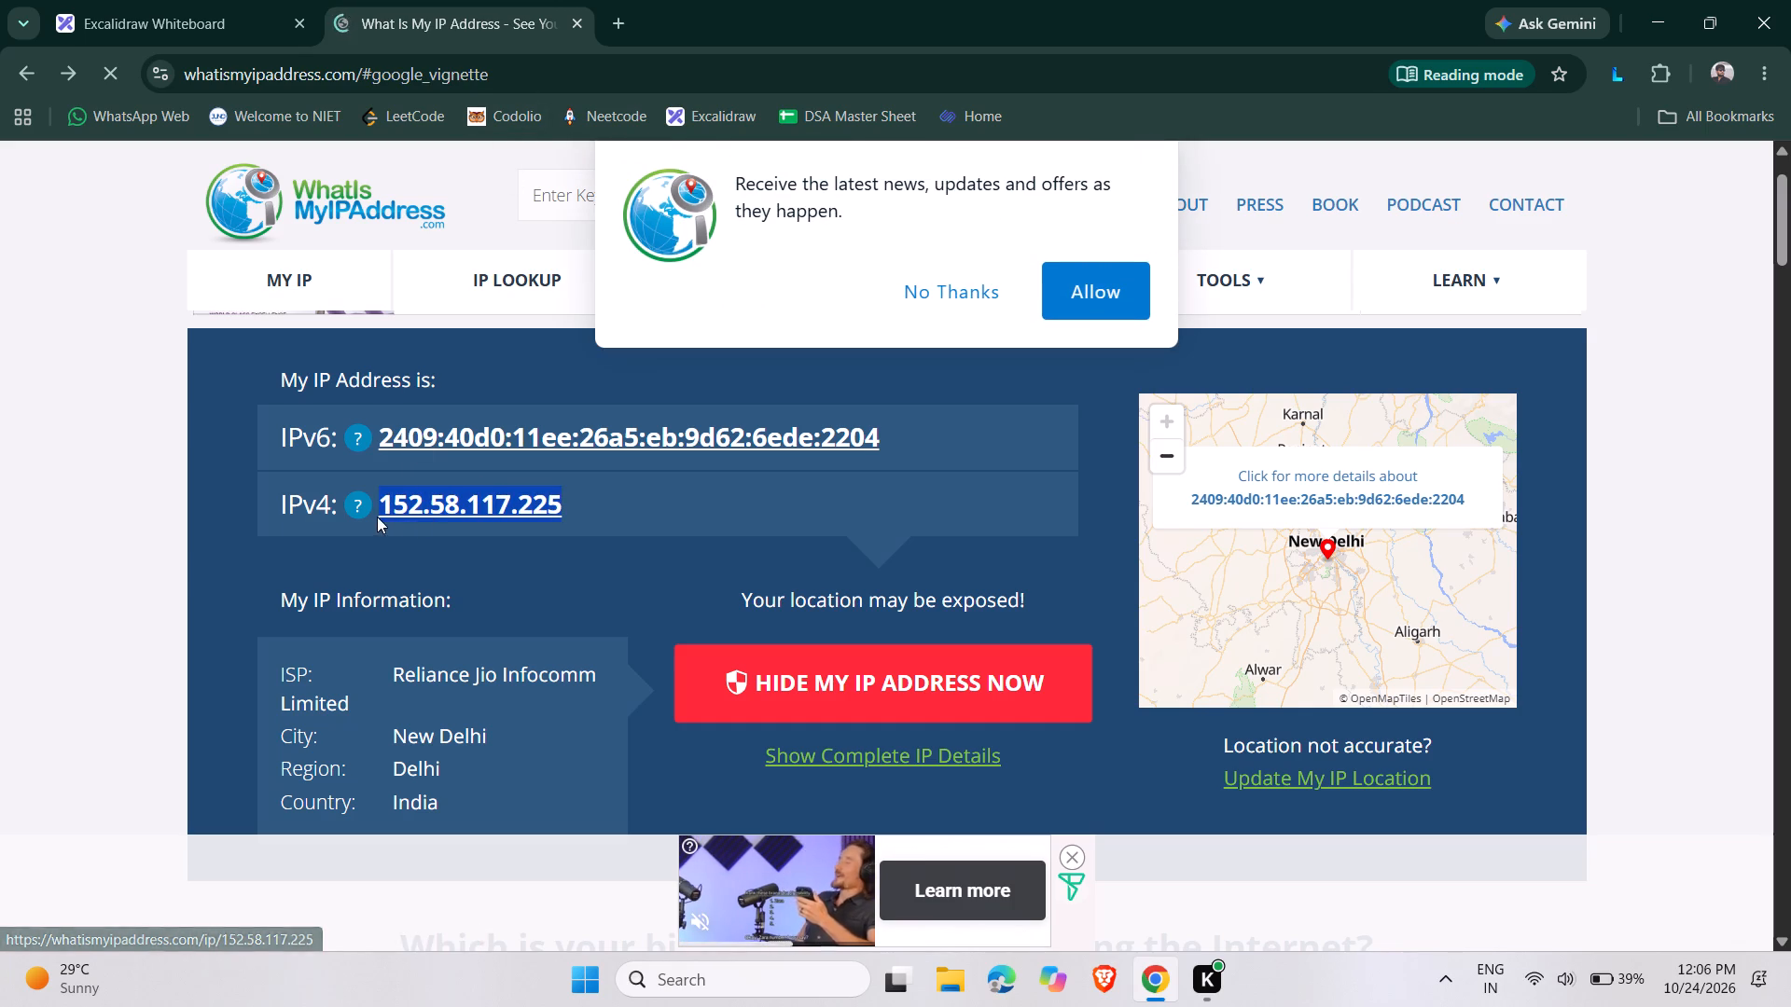
drag(377, 517, 378, 517)
key(ctrl+c)
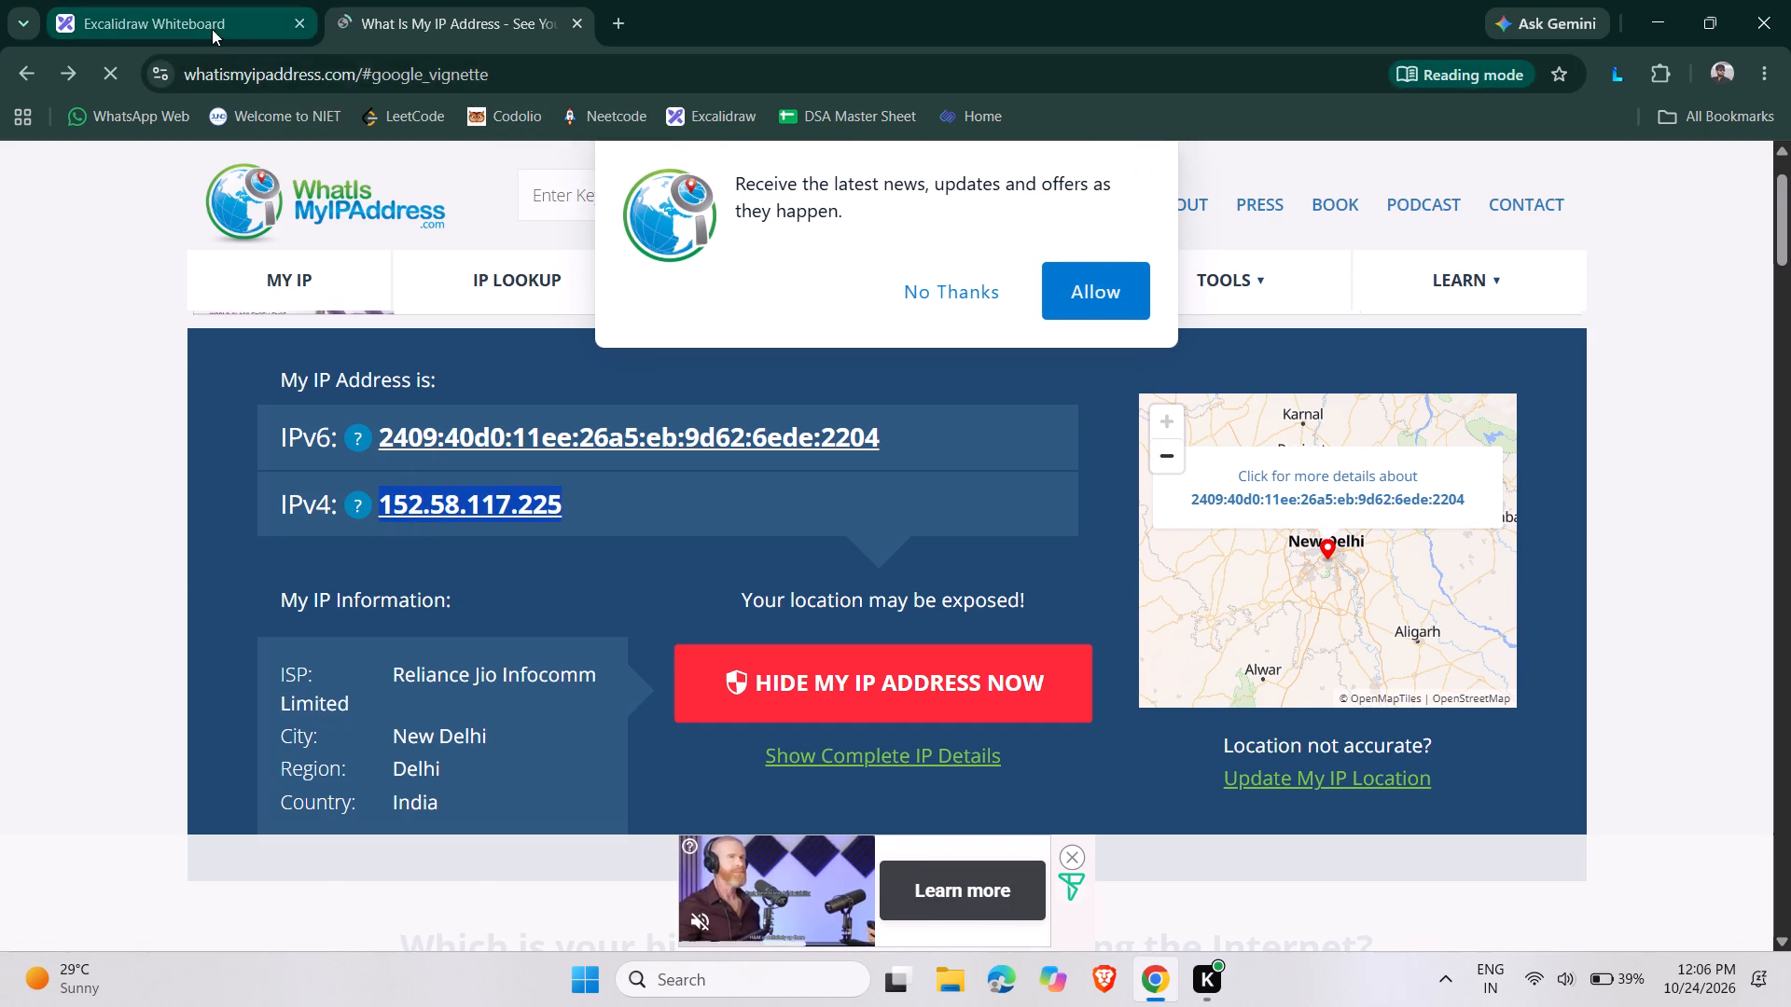
click(212, 29)
click(705, 661)
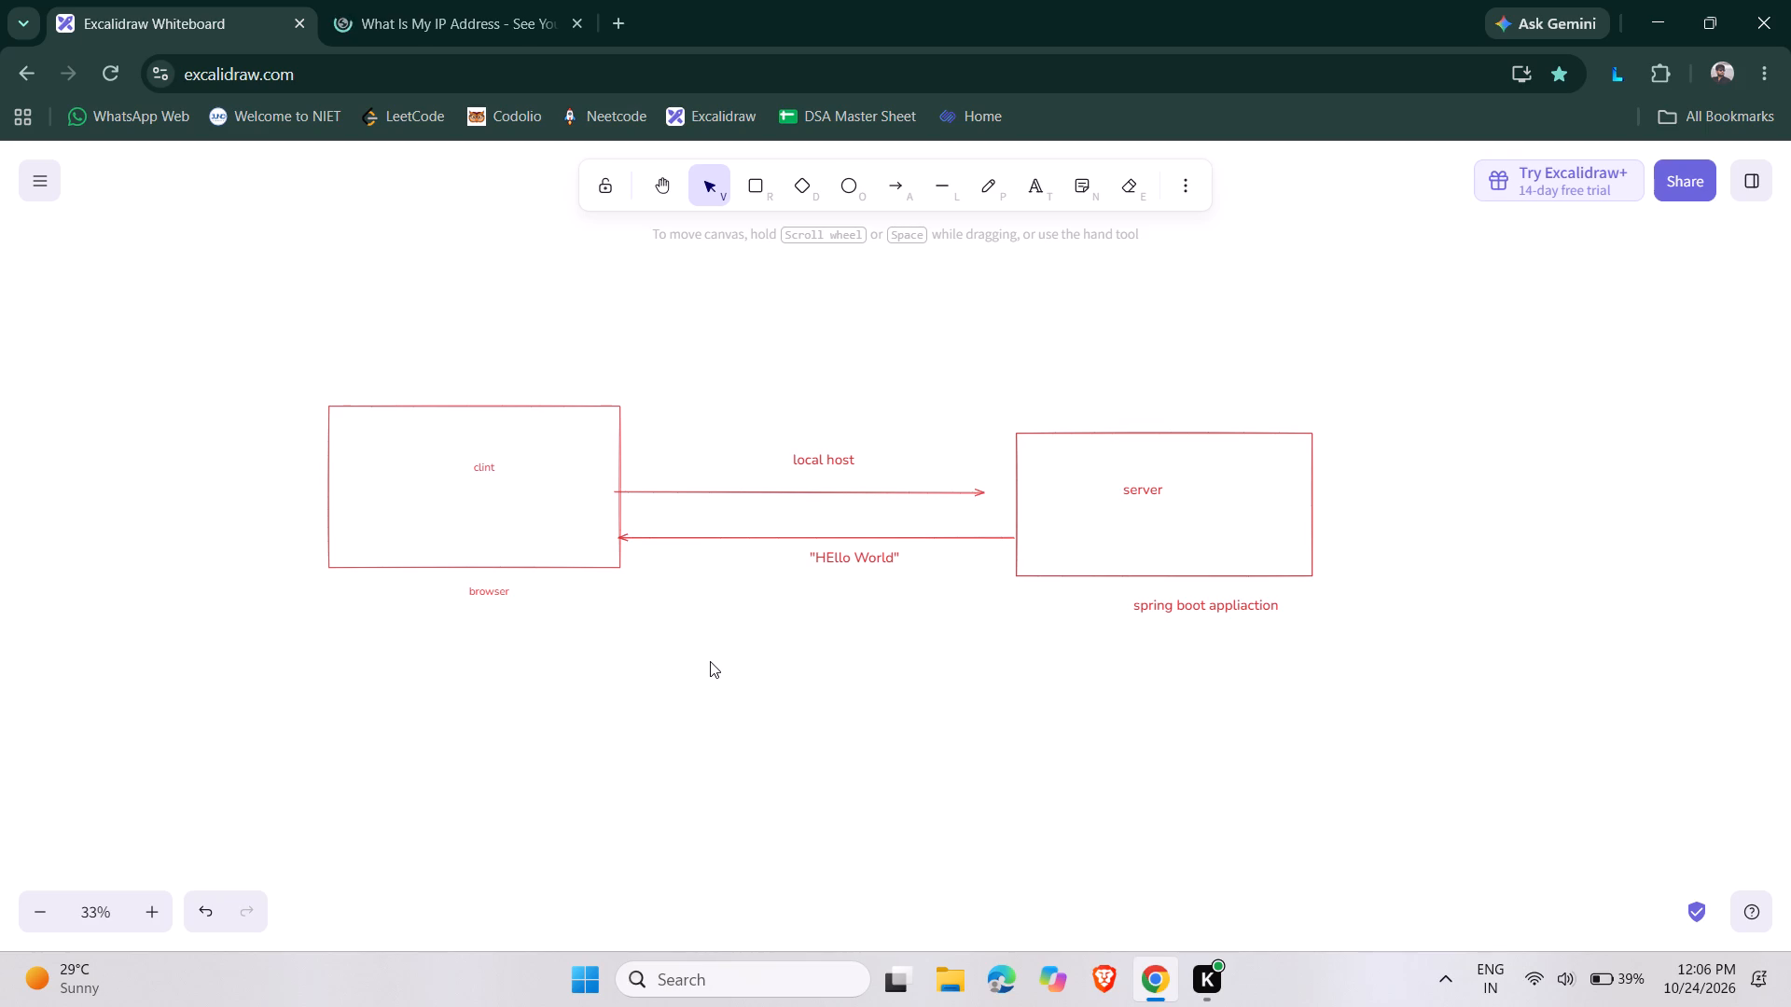
key(ctrl+v)
Enlarge the pasted IPv4 address text until it is nearly as wide as the gap between the two rectangles.
drag(769, 674, 886, 735)
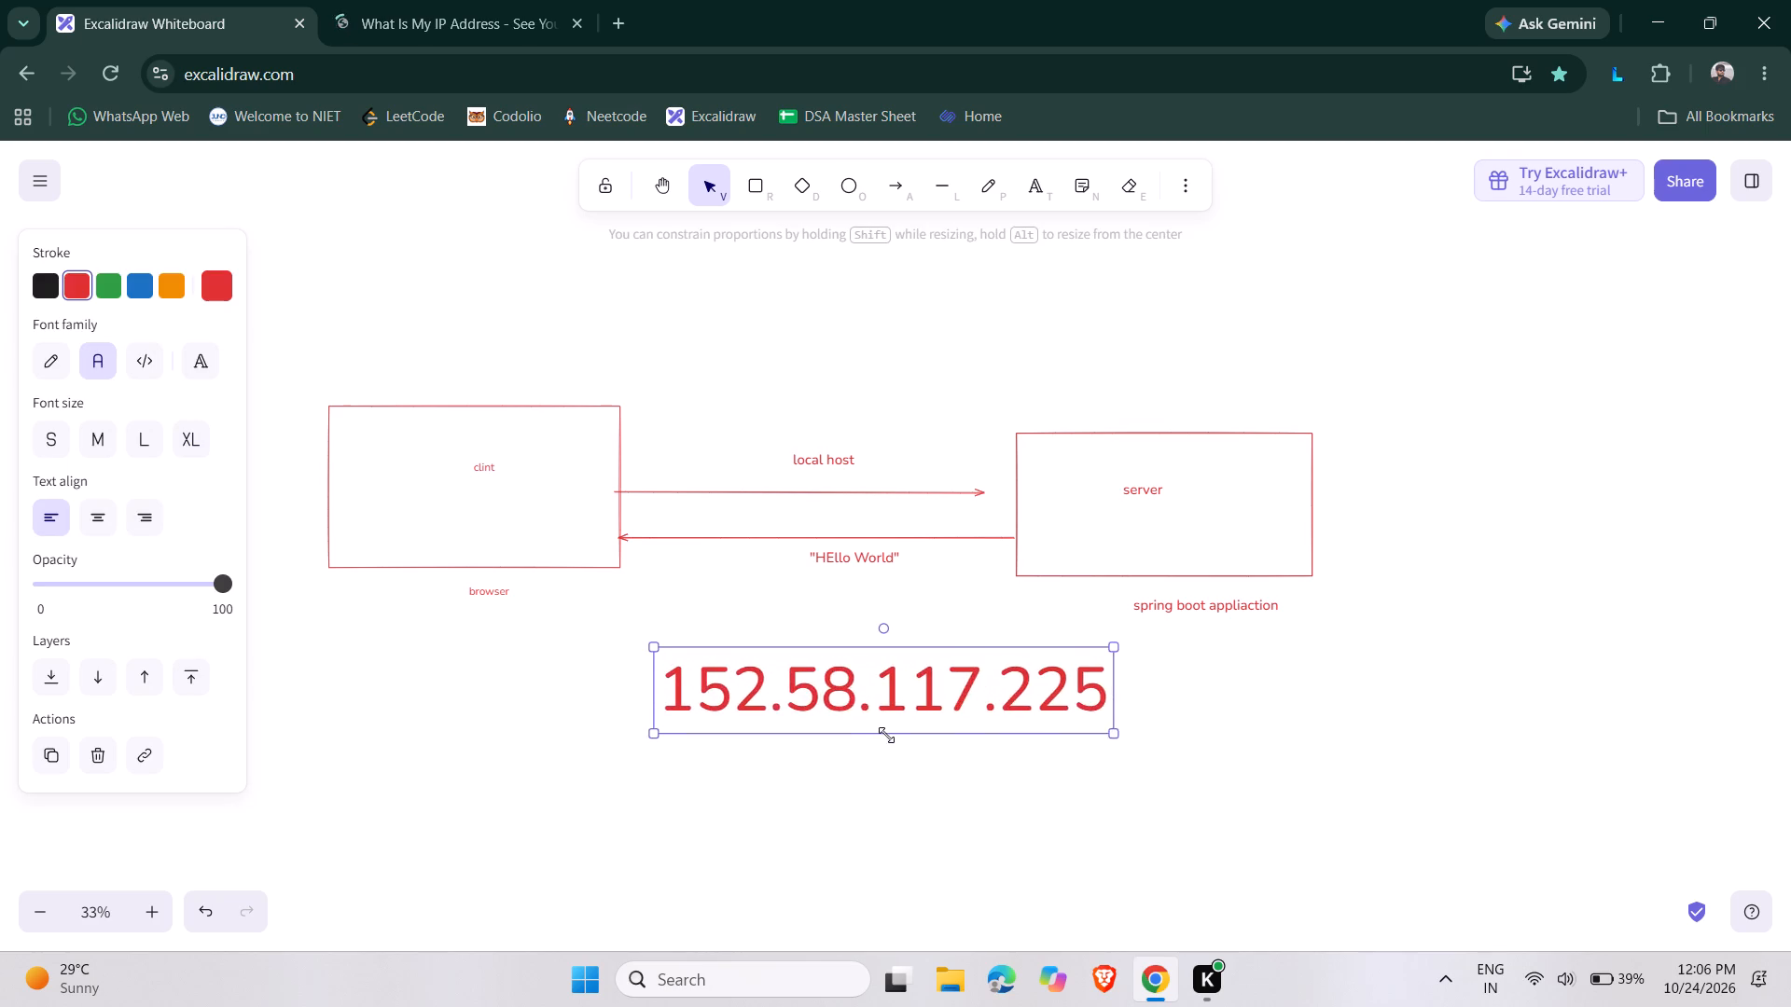
drag(886, 735, 854, 717)
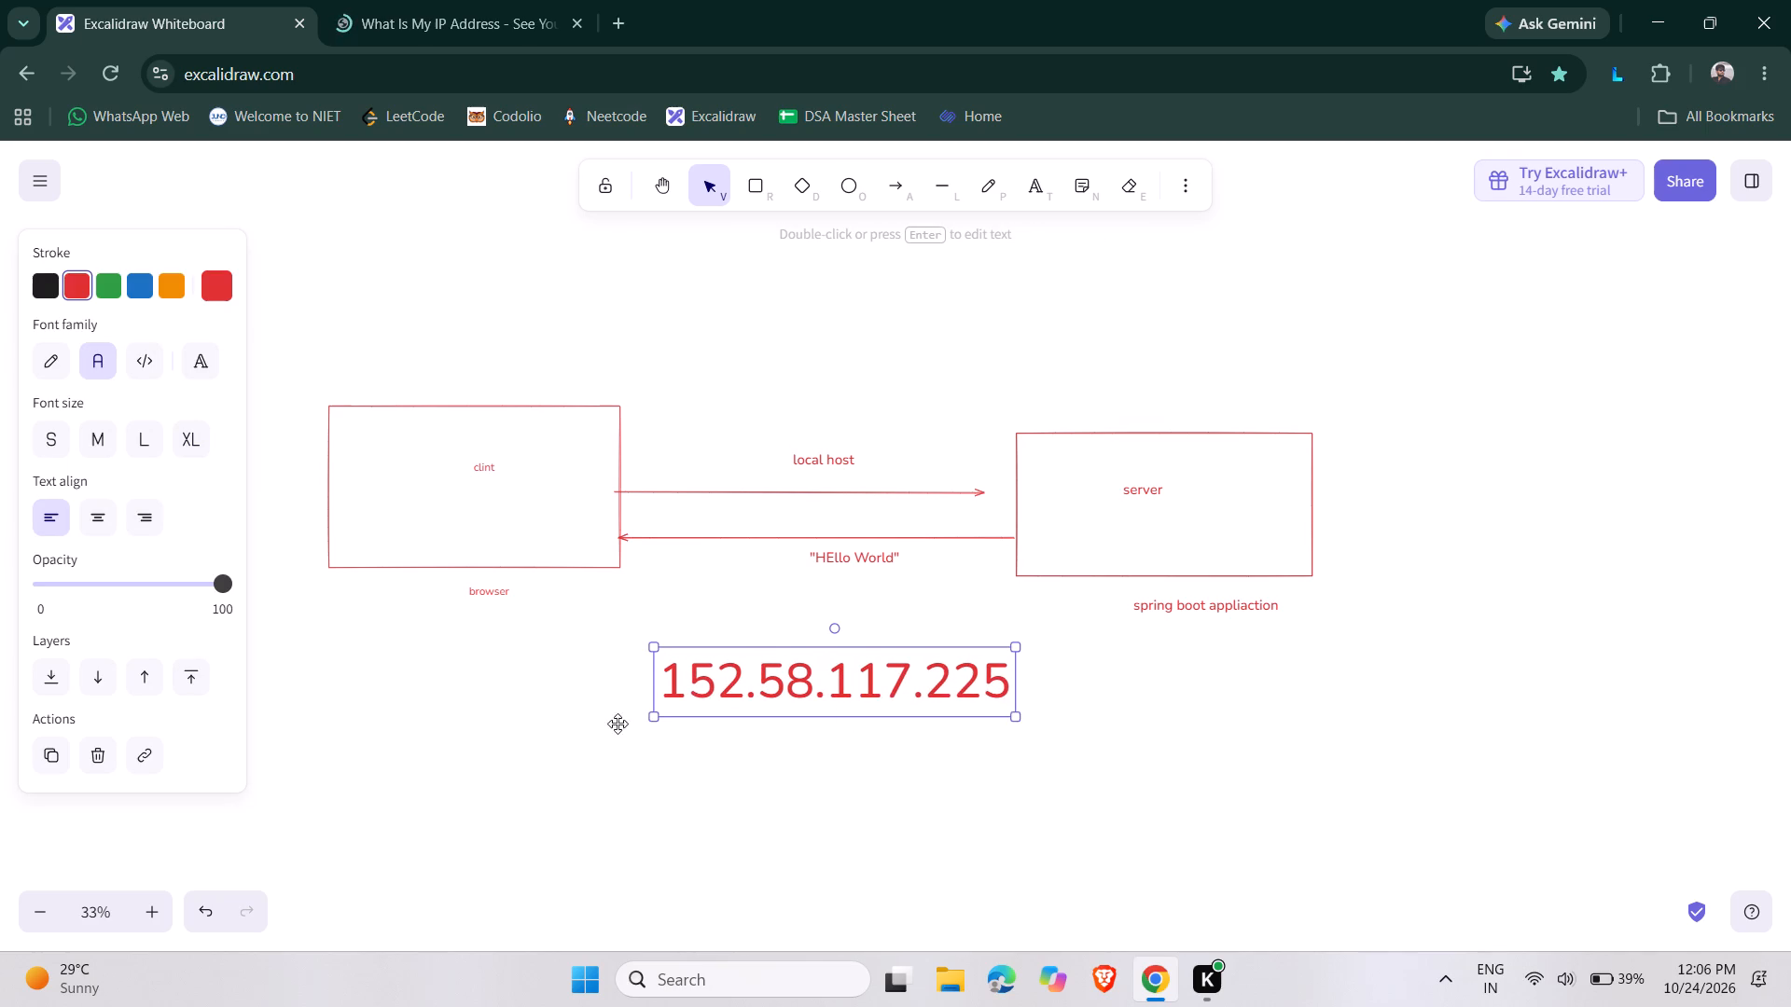
click(350, 683)
Add the text "IP Address:" below the "browser" label, level with the pasted IPv4 address.
click(354, 678)
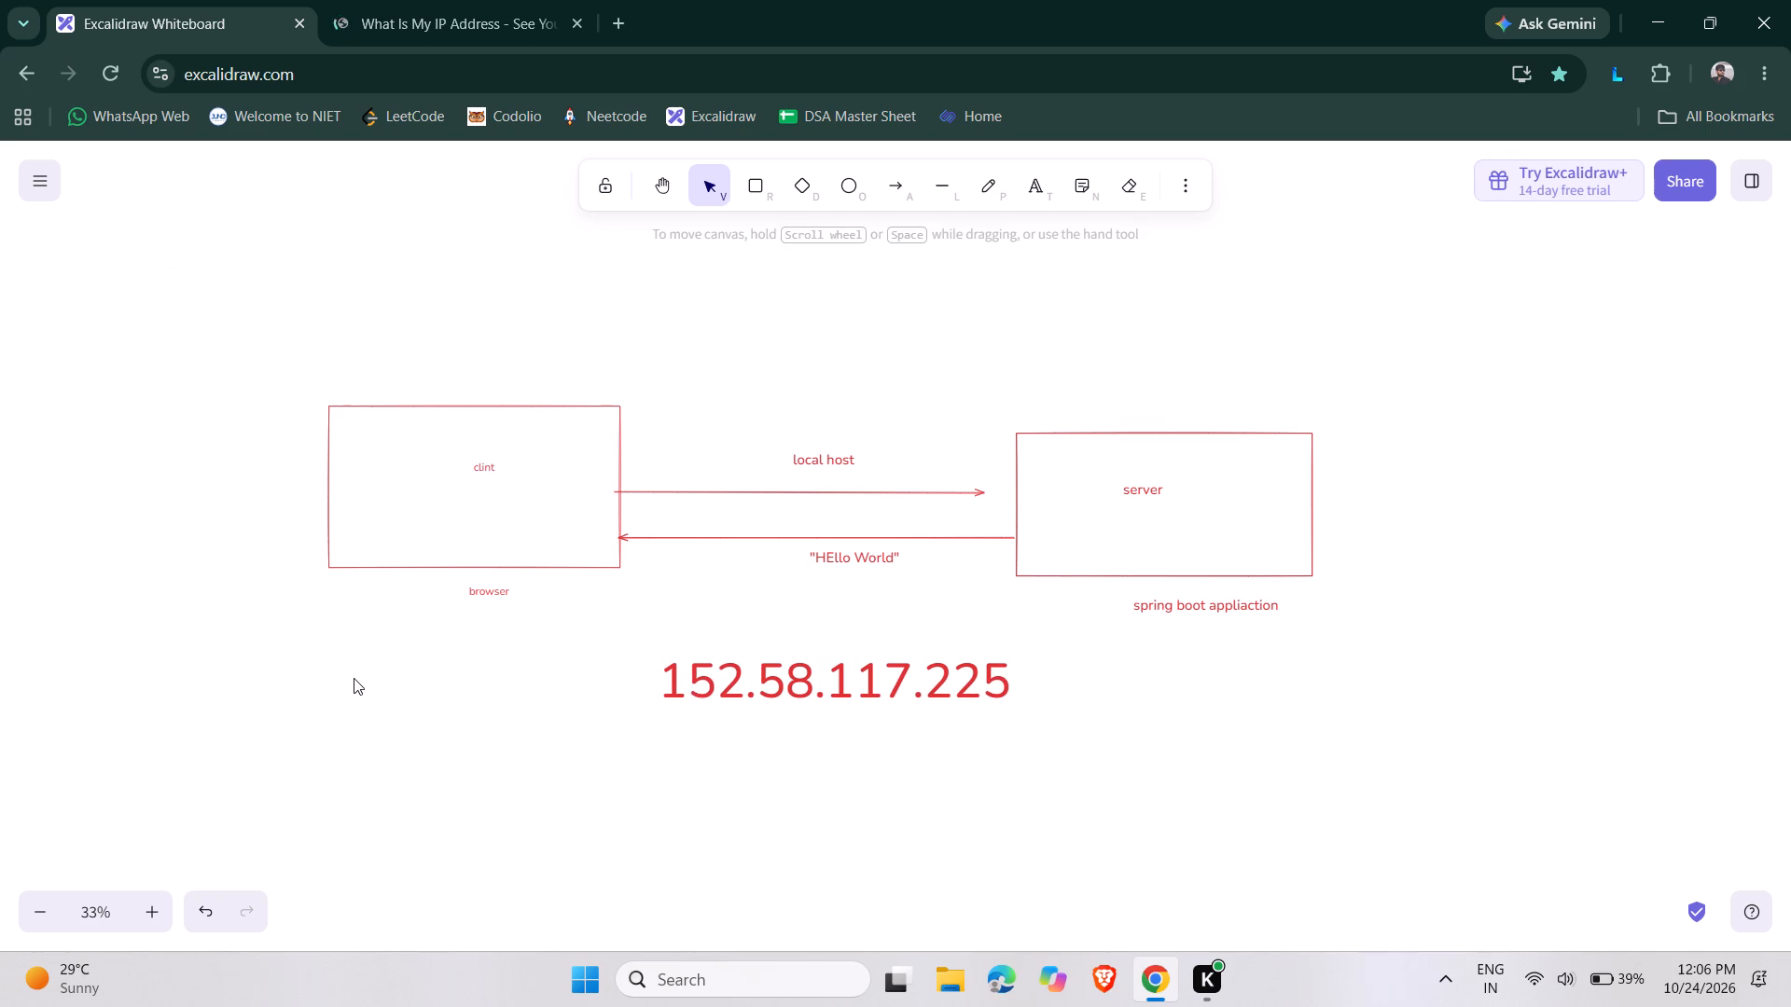
key(i)
click(387, 686)
double_click(387, 686)
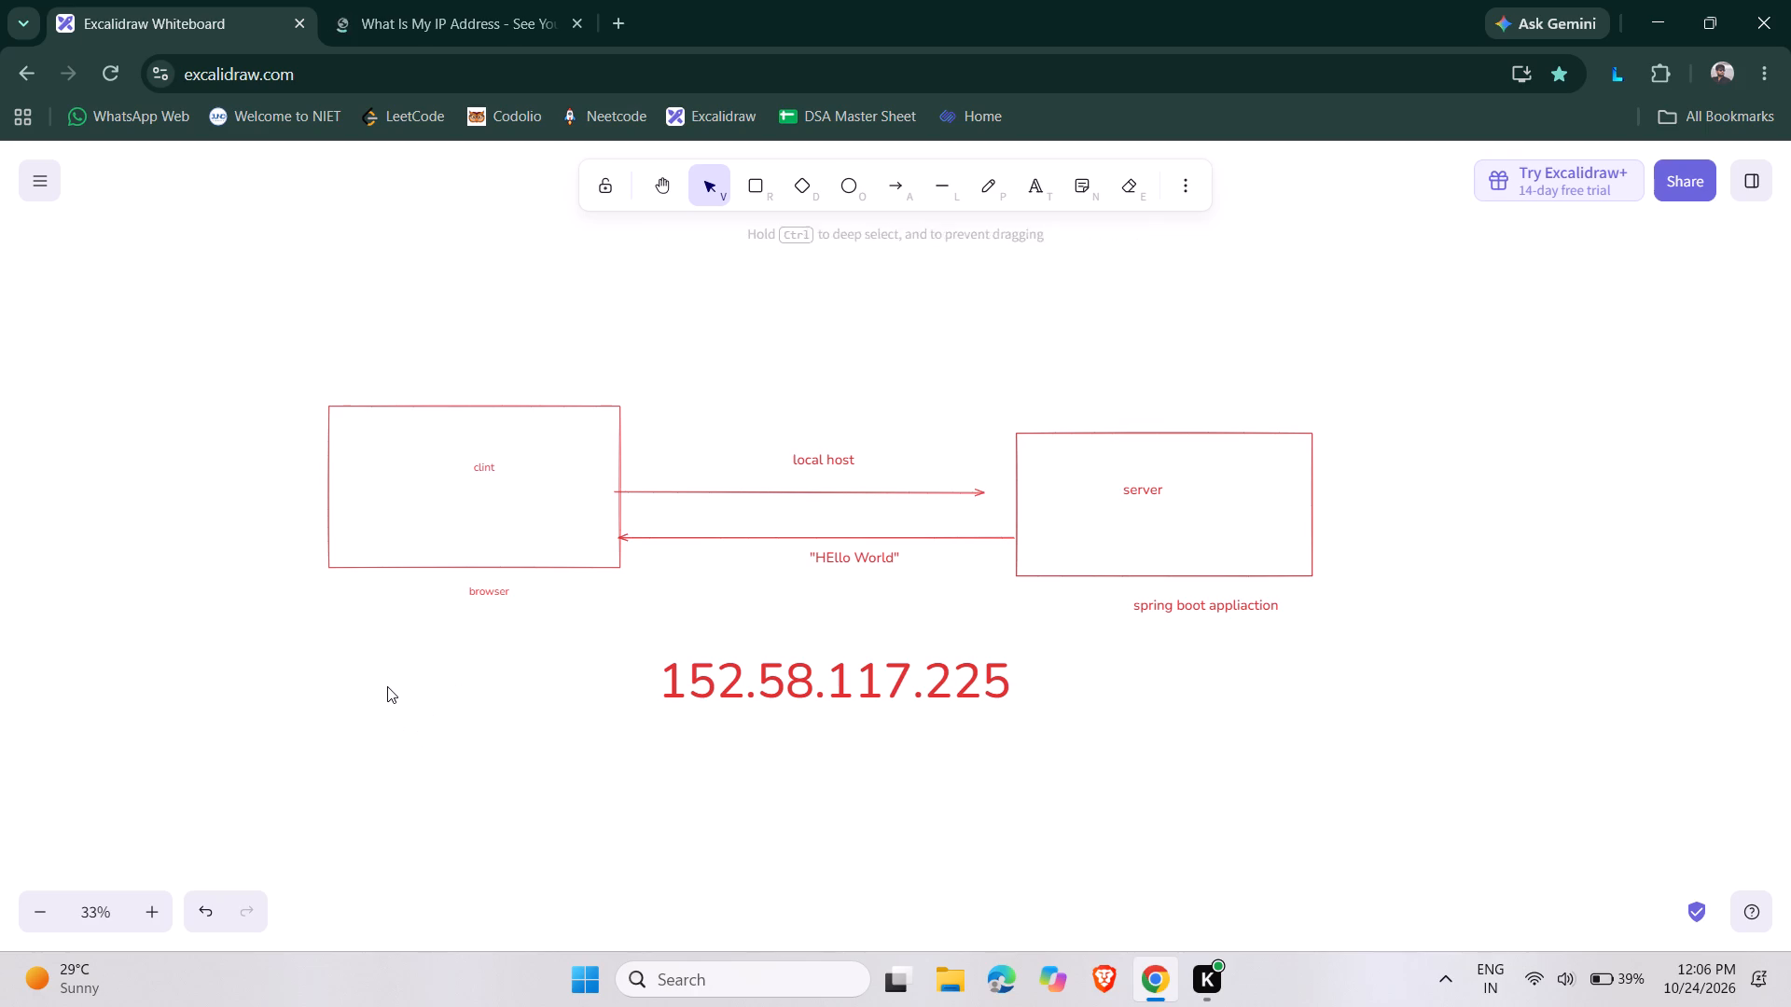
key(i)
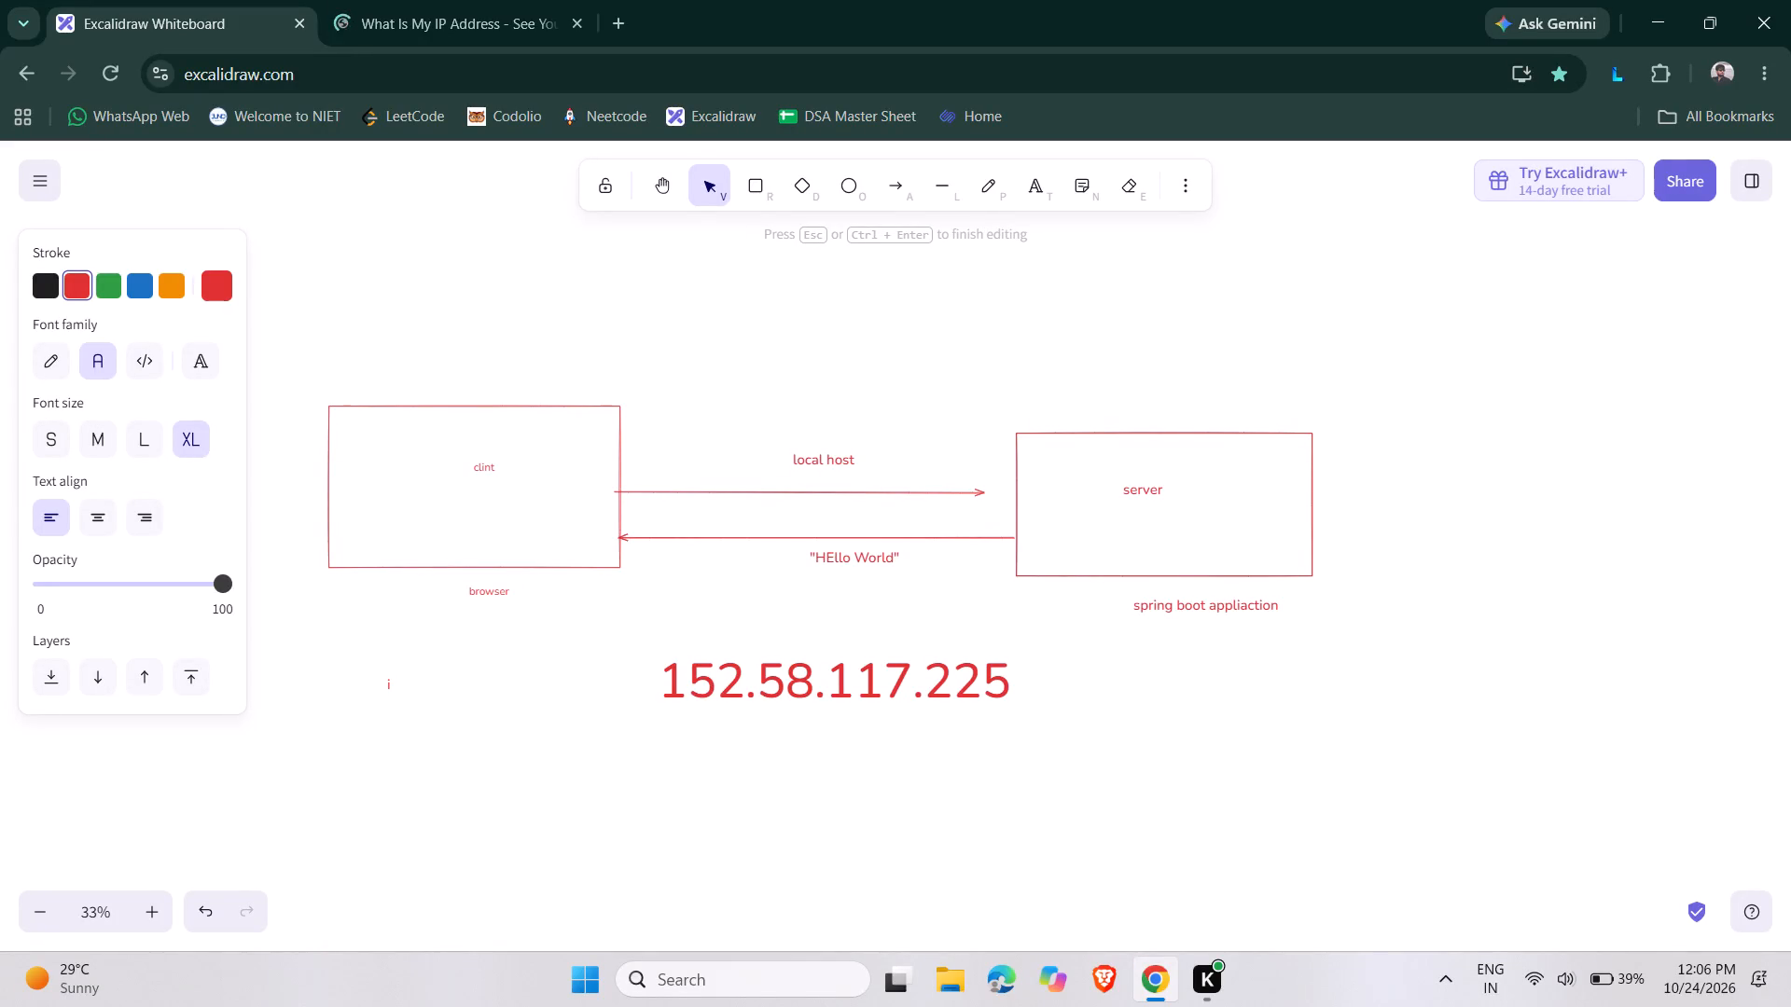
key(BackSpace)
key(shift+i)
text(P)
key(space)
text(Ad)
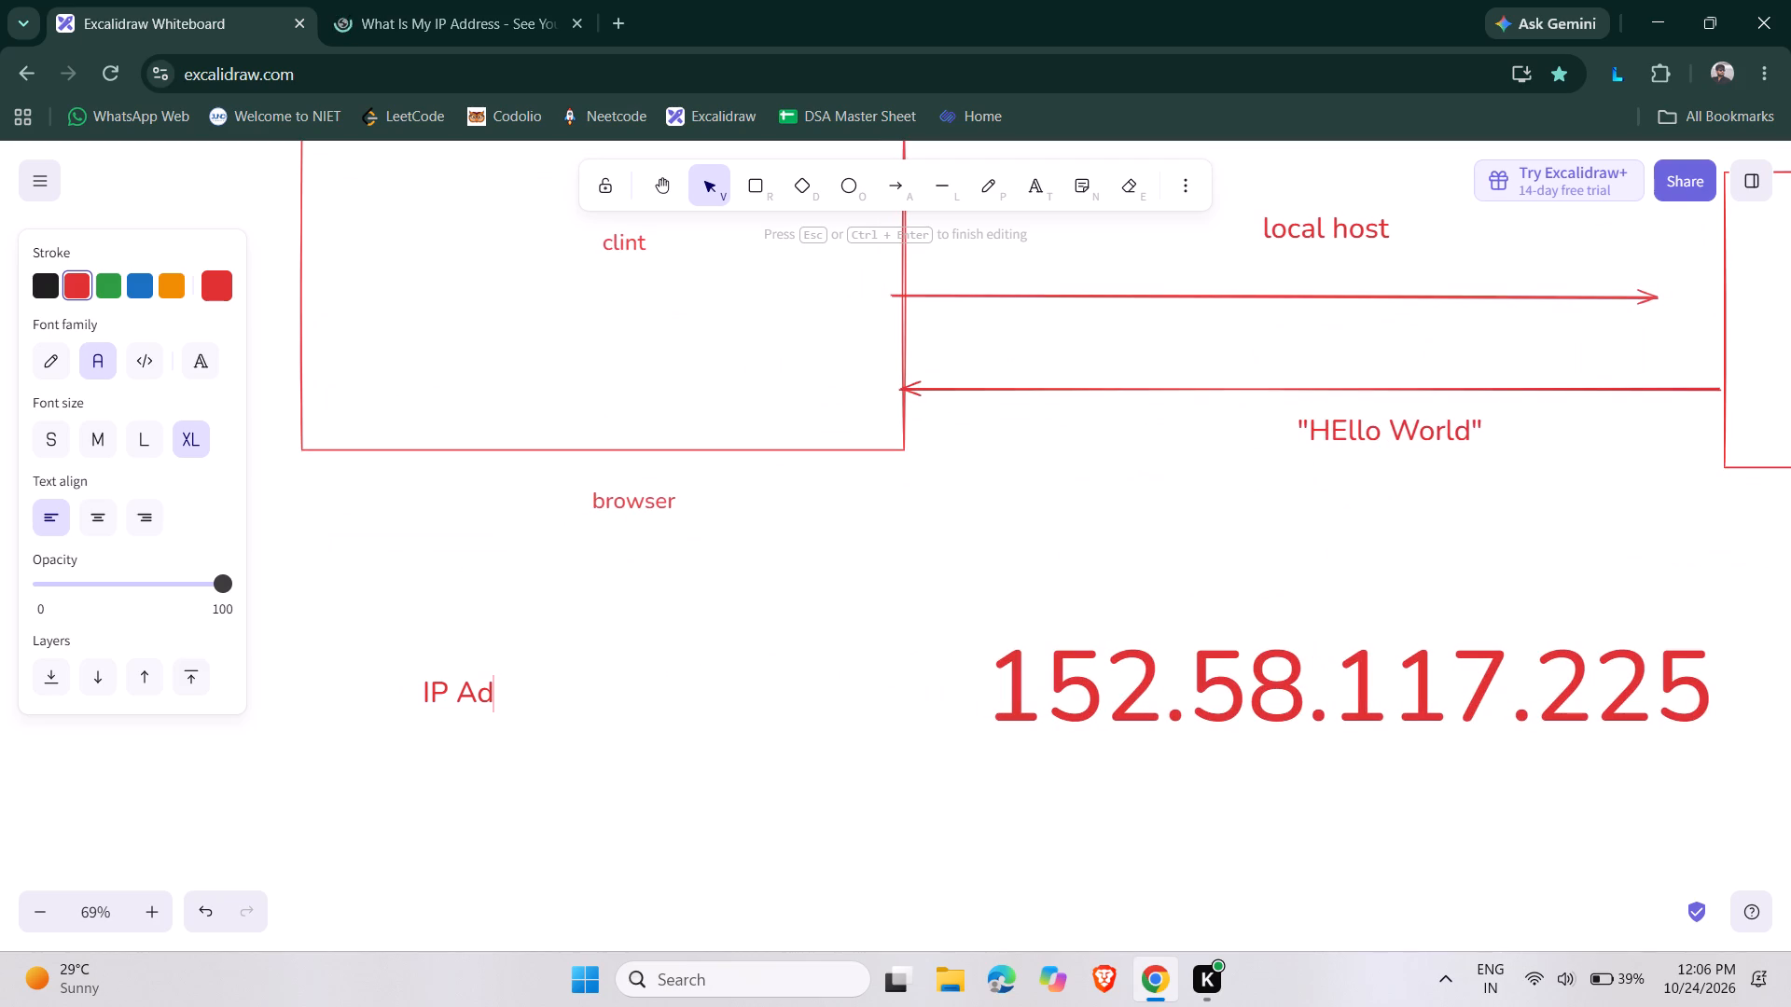
text(drews)
key(BackSpace)
key(BackSpace)
text(ss)
key(shift+colon)
Enlarge the "IP Address:" text to about 1.7 times its width.
drag(379, 625, 632, 751)
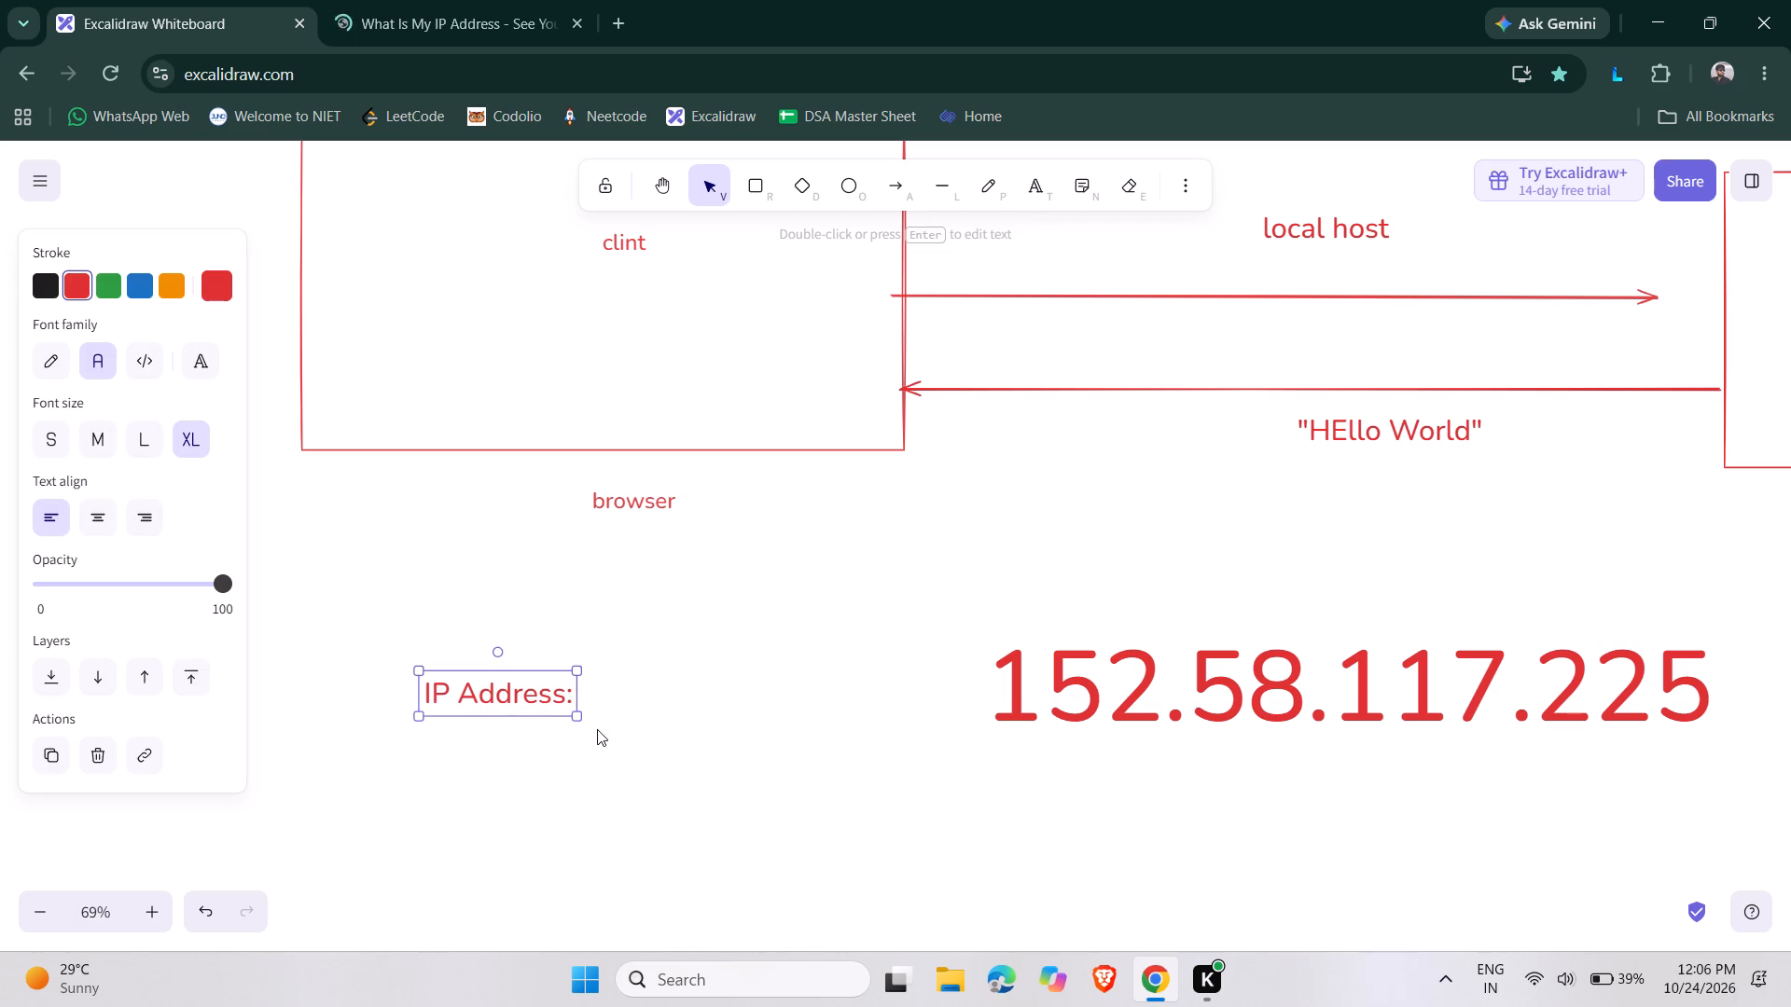
drag(564, 711, 802, 738)
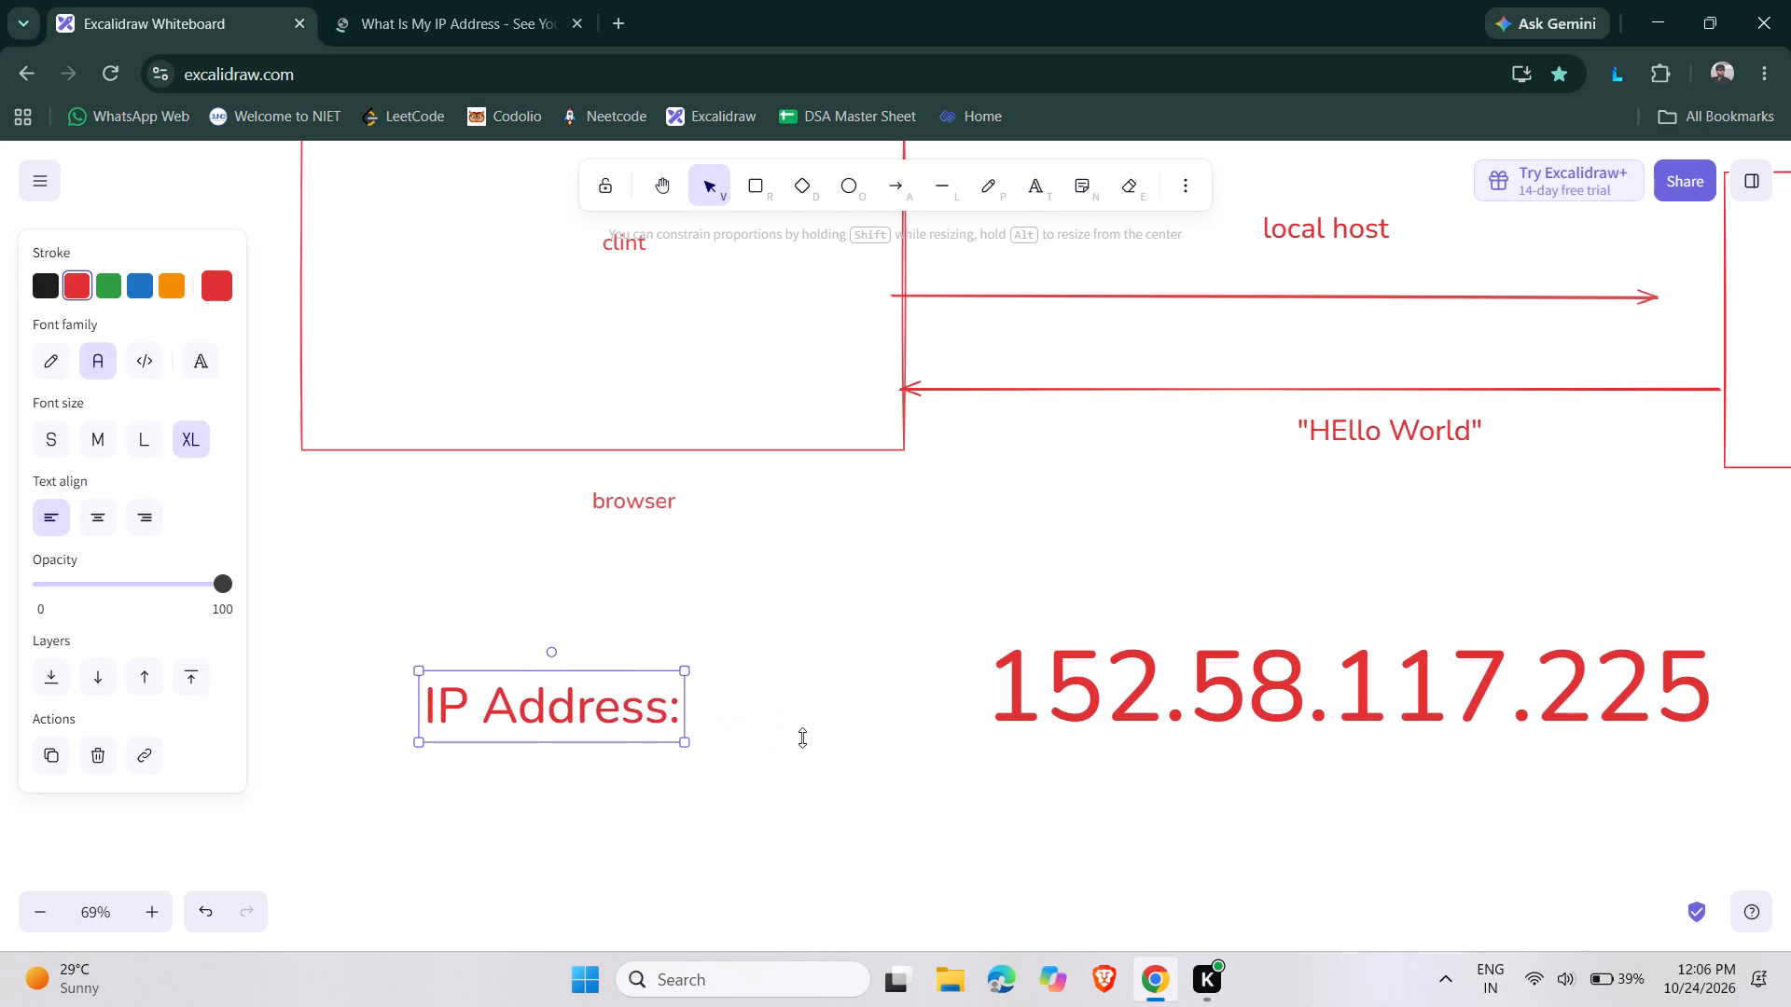
drag(802, 738, 801, 738)
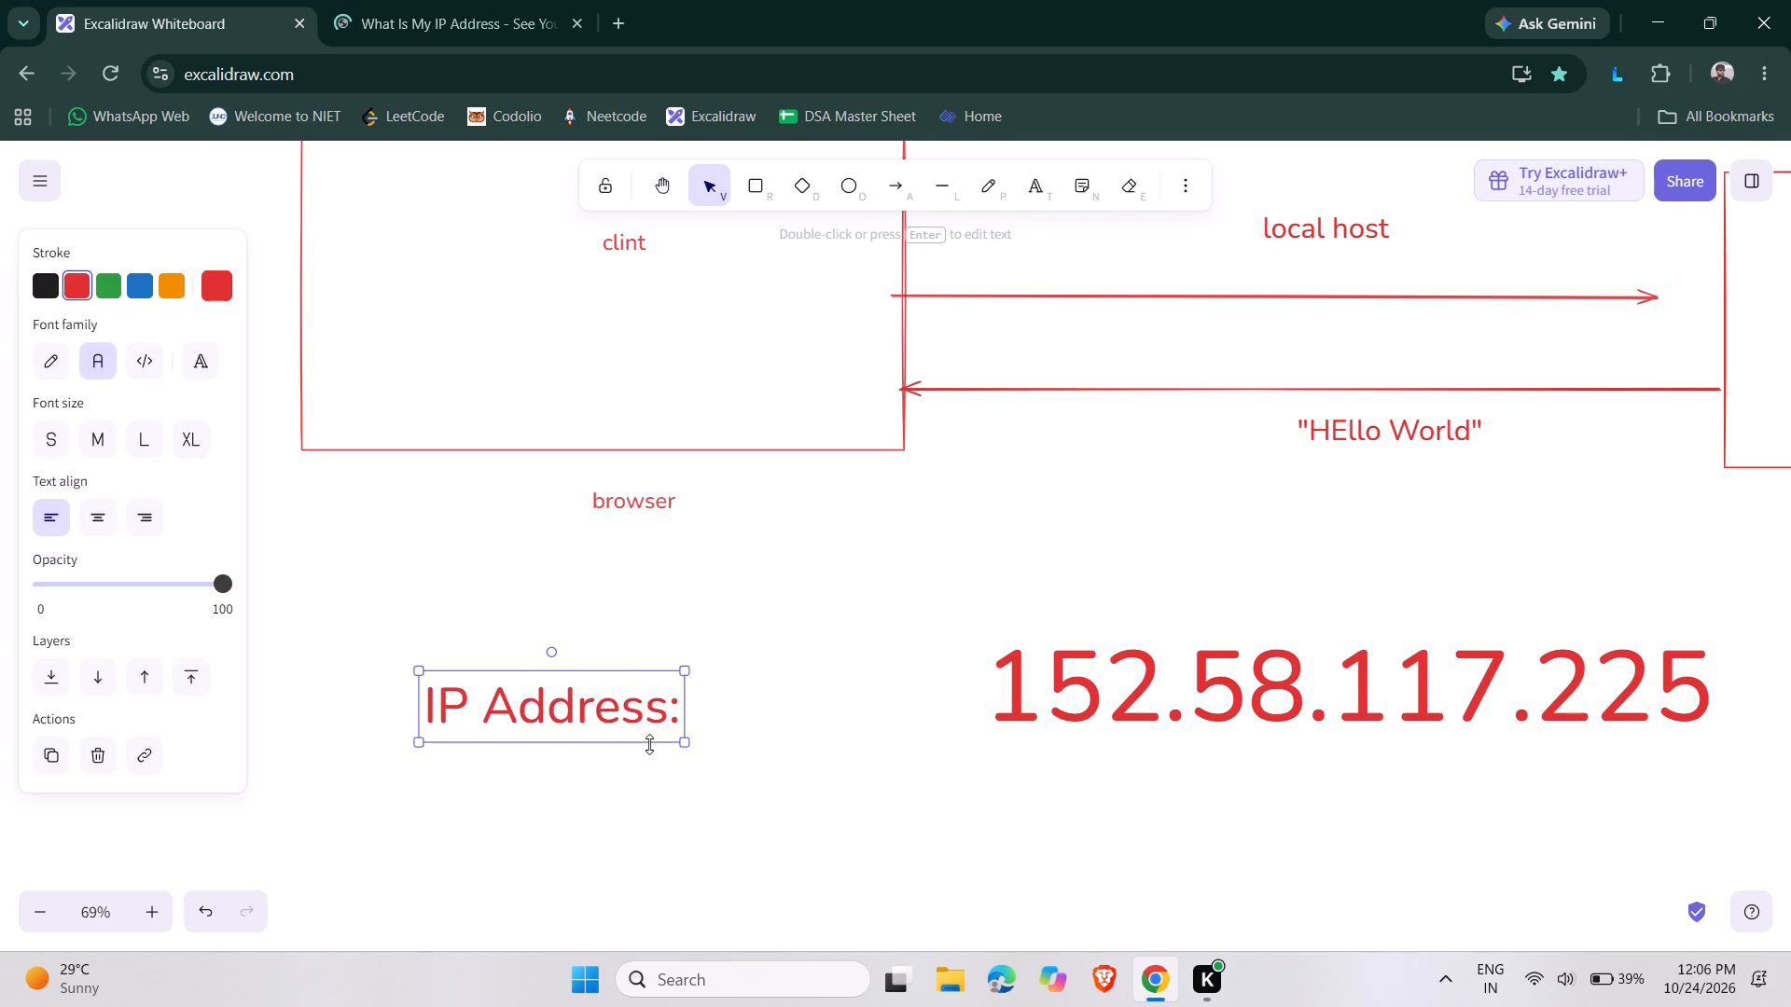
Move the "IP Address:" text closer to the IPv4 address, just before it and roughly level with it.
drag(659, 731, 882, 707)
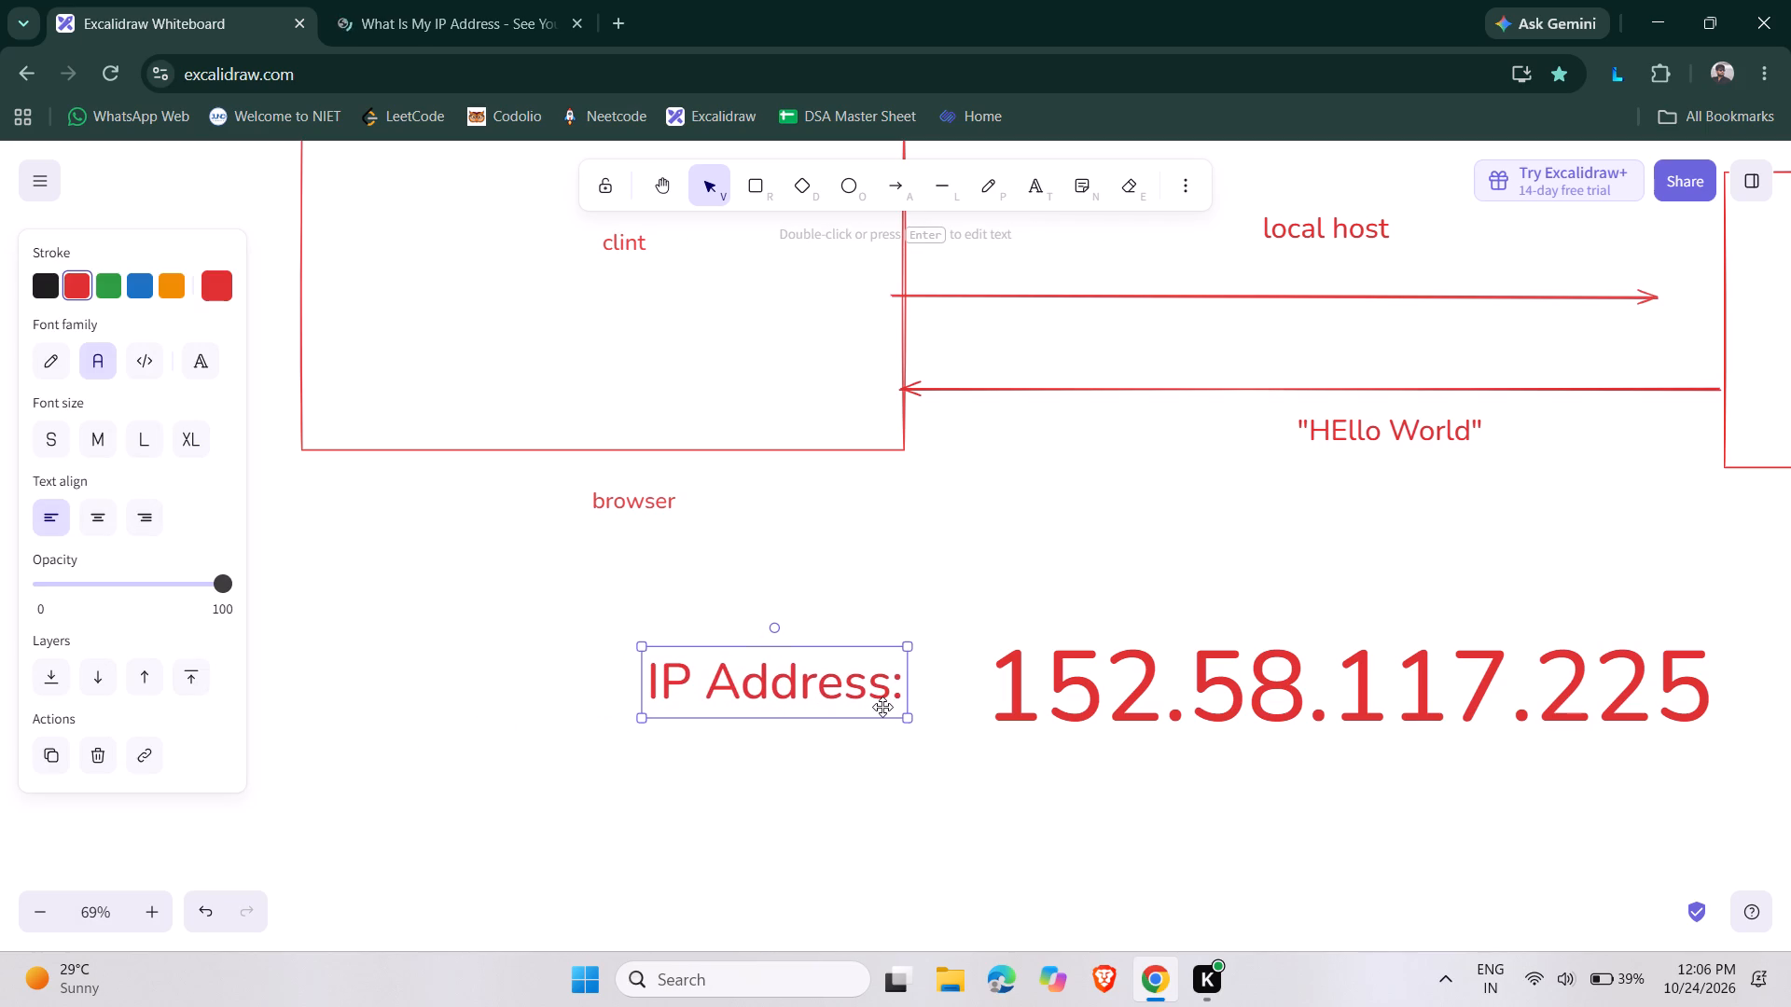
drag(882, 707, 884, 707)
click(873, 779)
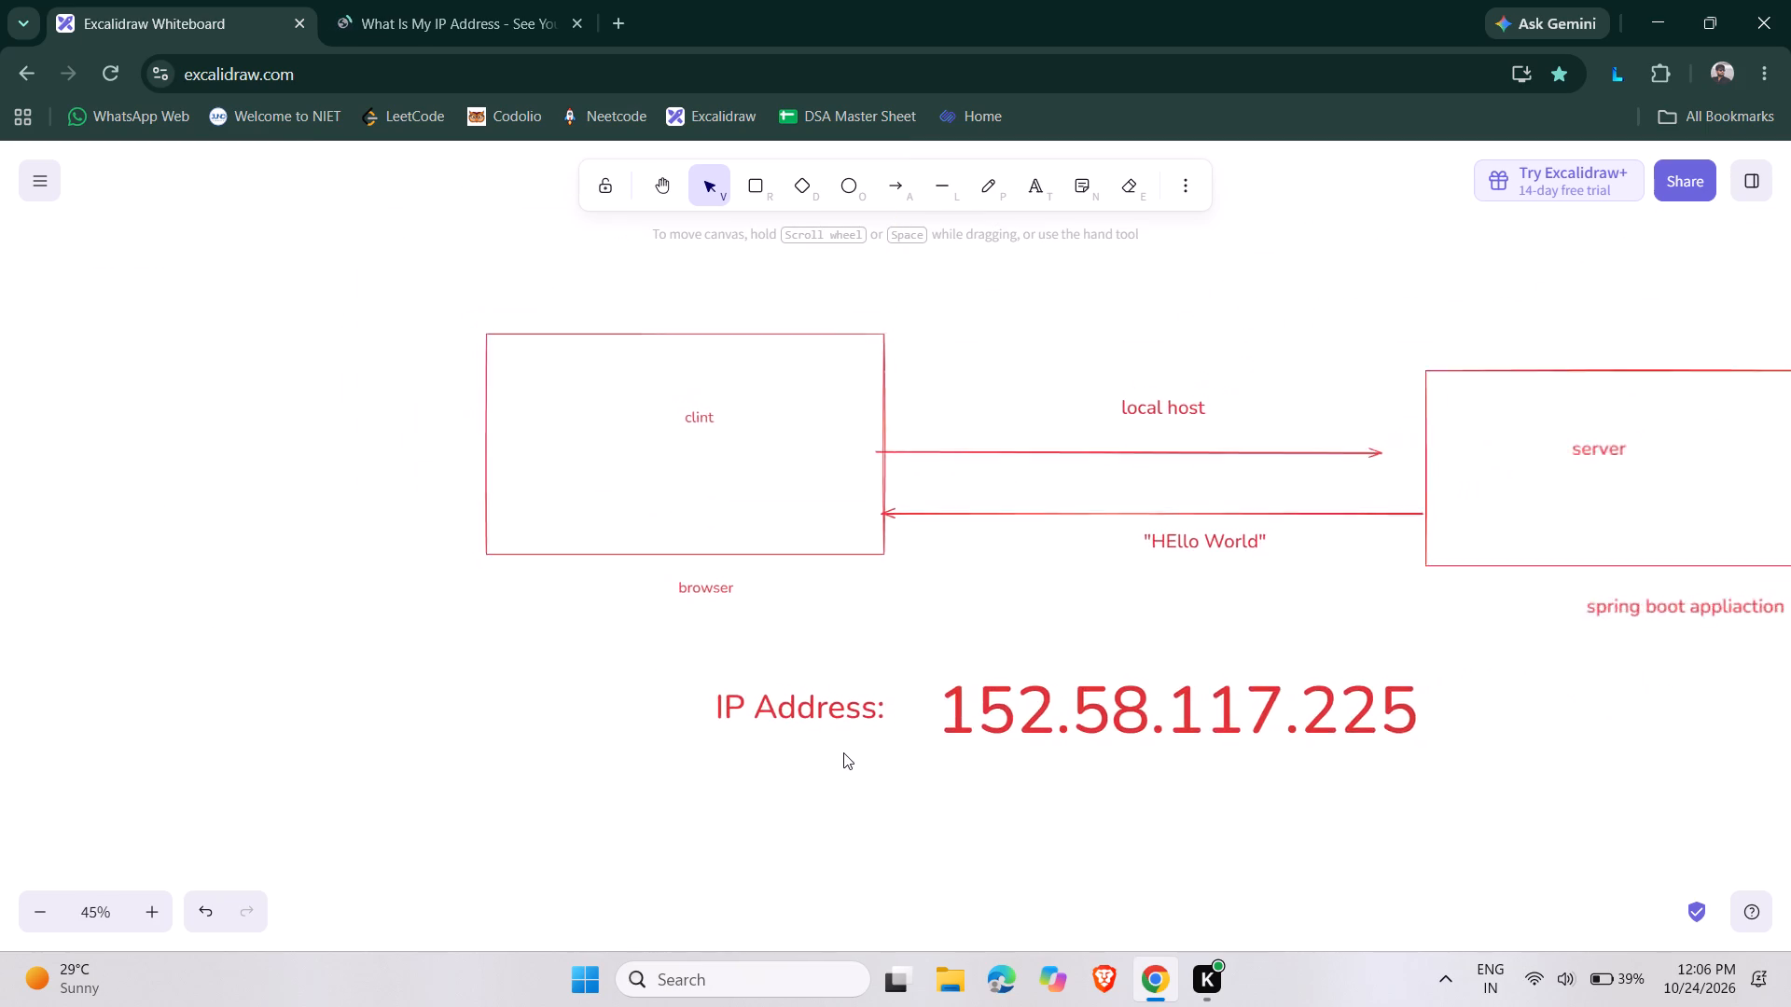
Enlarge the "clint" label to roughly two-fifths of its rectangle's width and centre it inside the rectangle.
scroll(841, 747, left, 4)
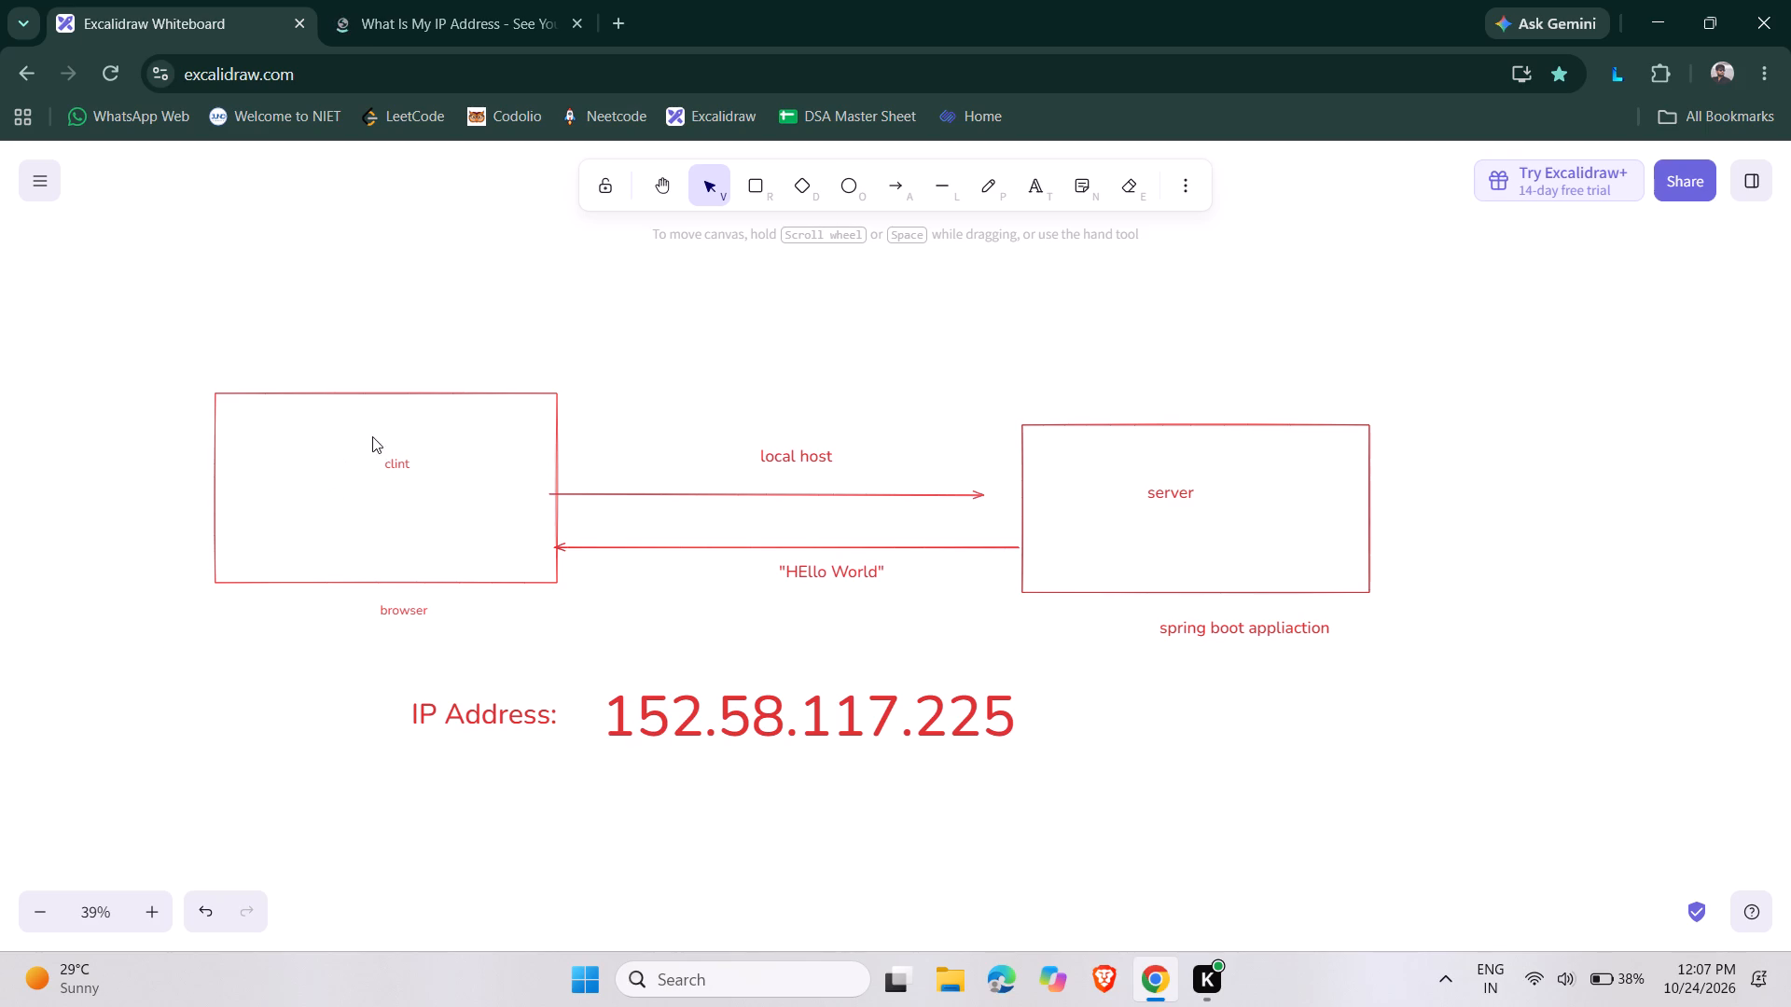
drag(378, 432, 455, 501)
drag(414, 478, 439, 506)
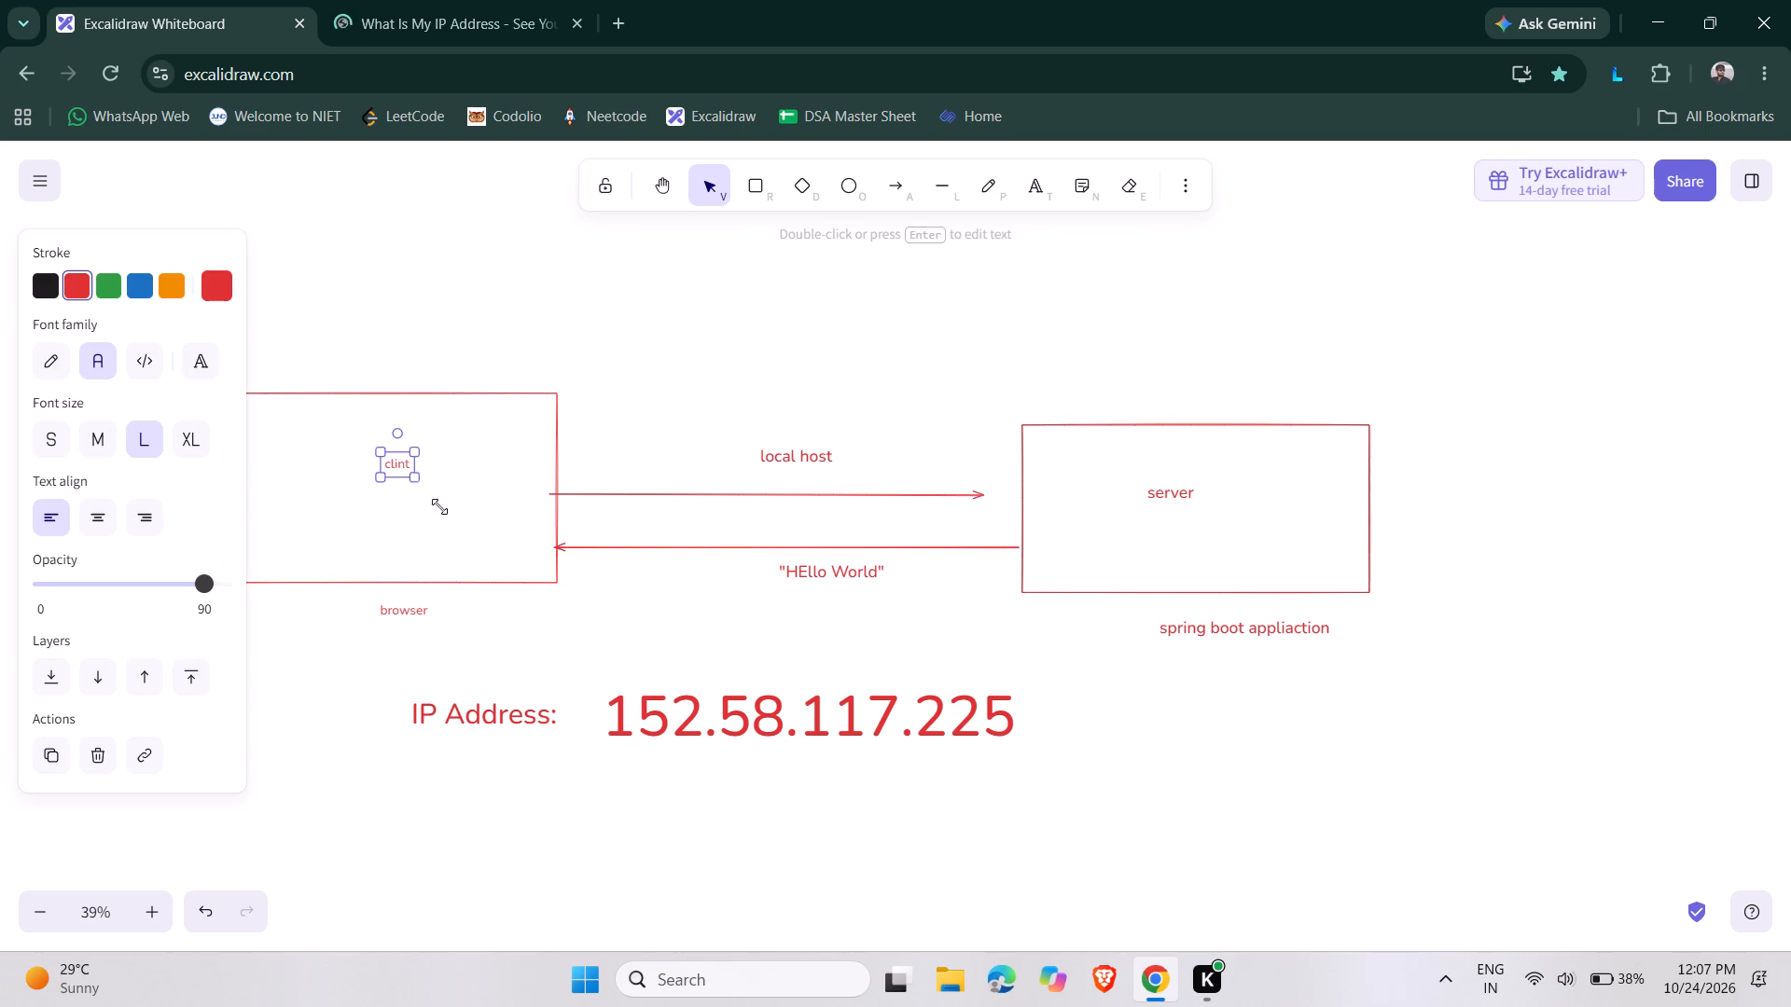
drag(439, 506, 486, 552)
drag(484, 530, 382, 513)
Correct the spelling of the "clint" label to "client".
click(365, 504)
key(e)
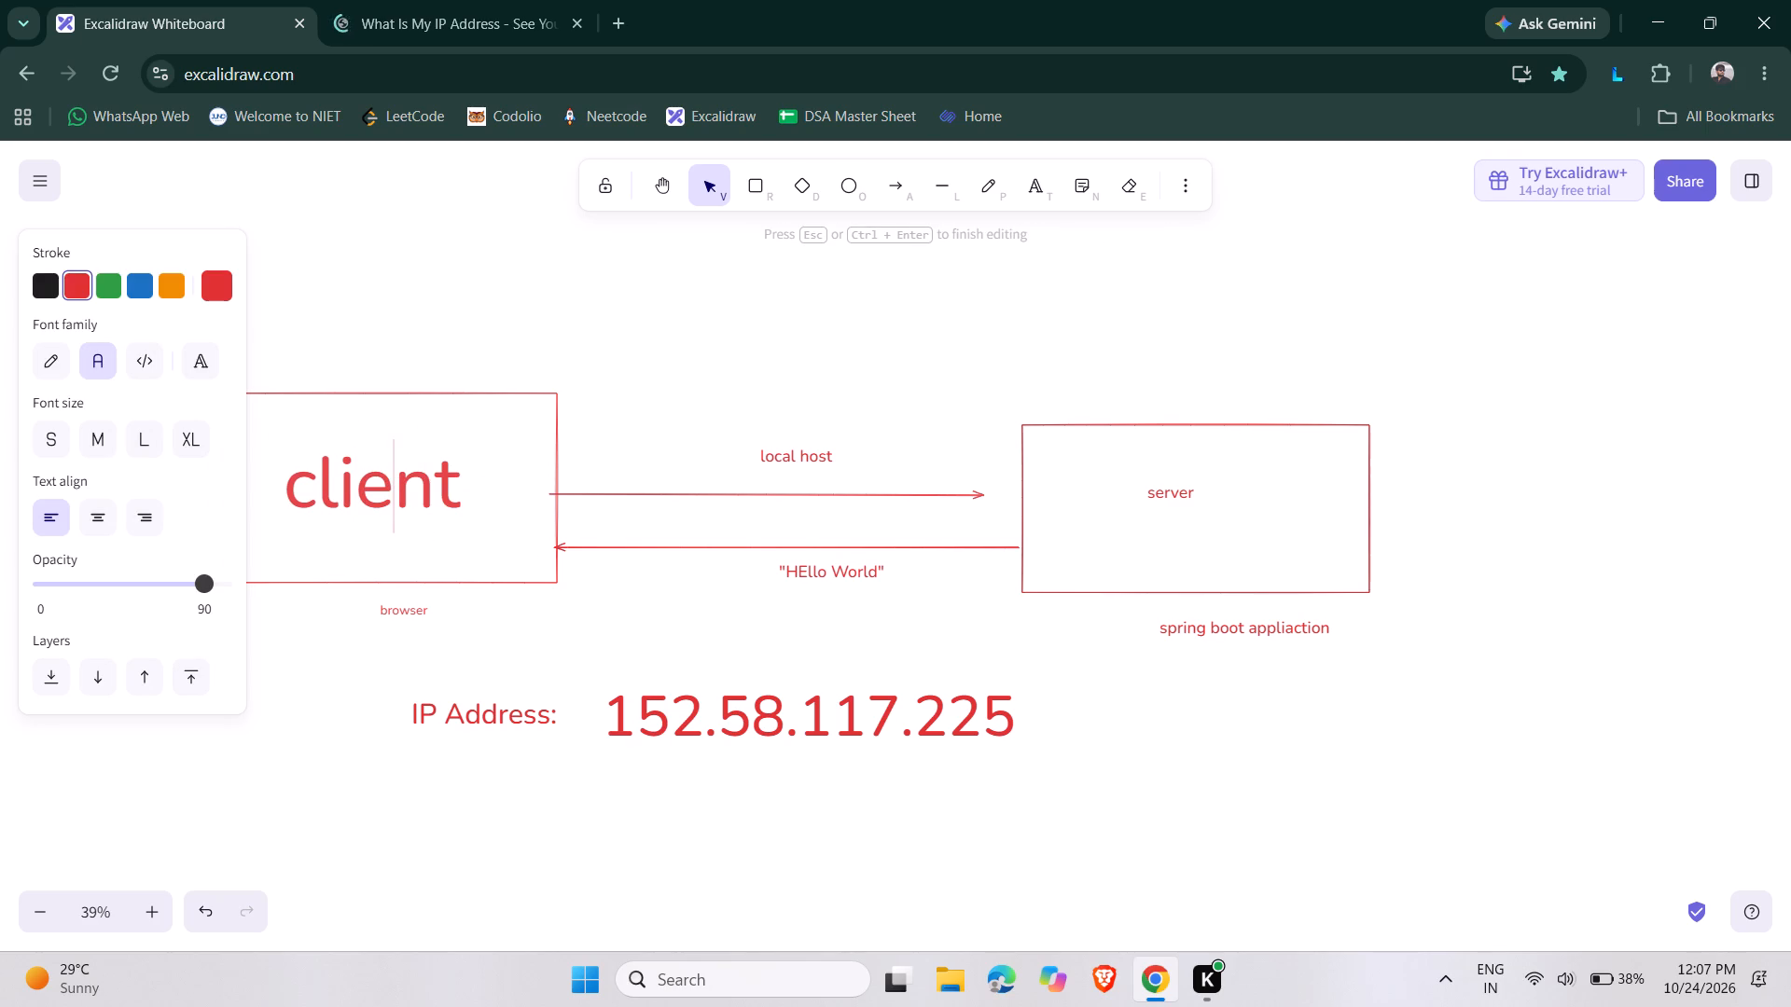
click(461, 617)
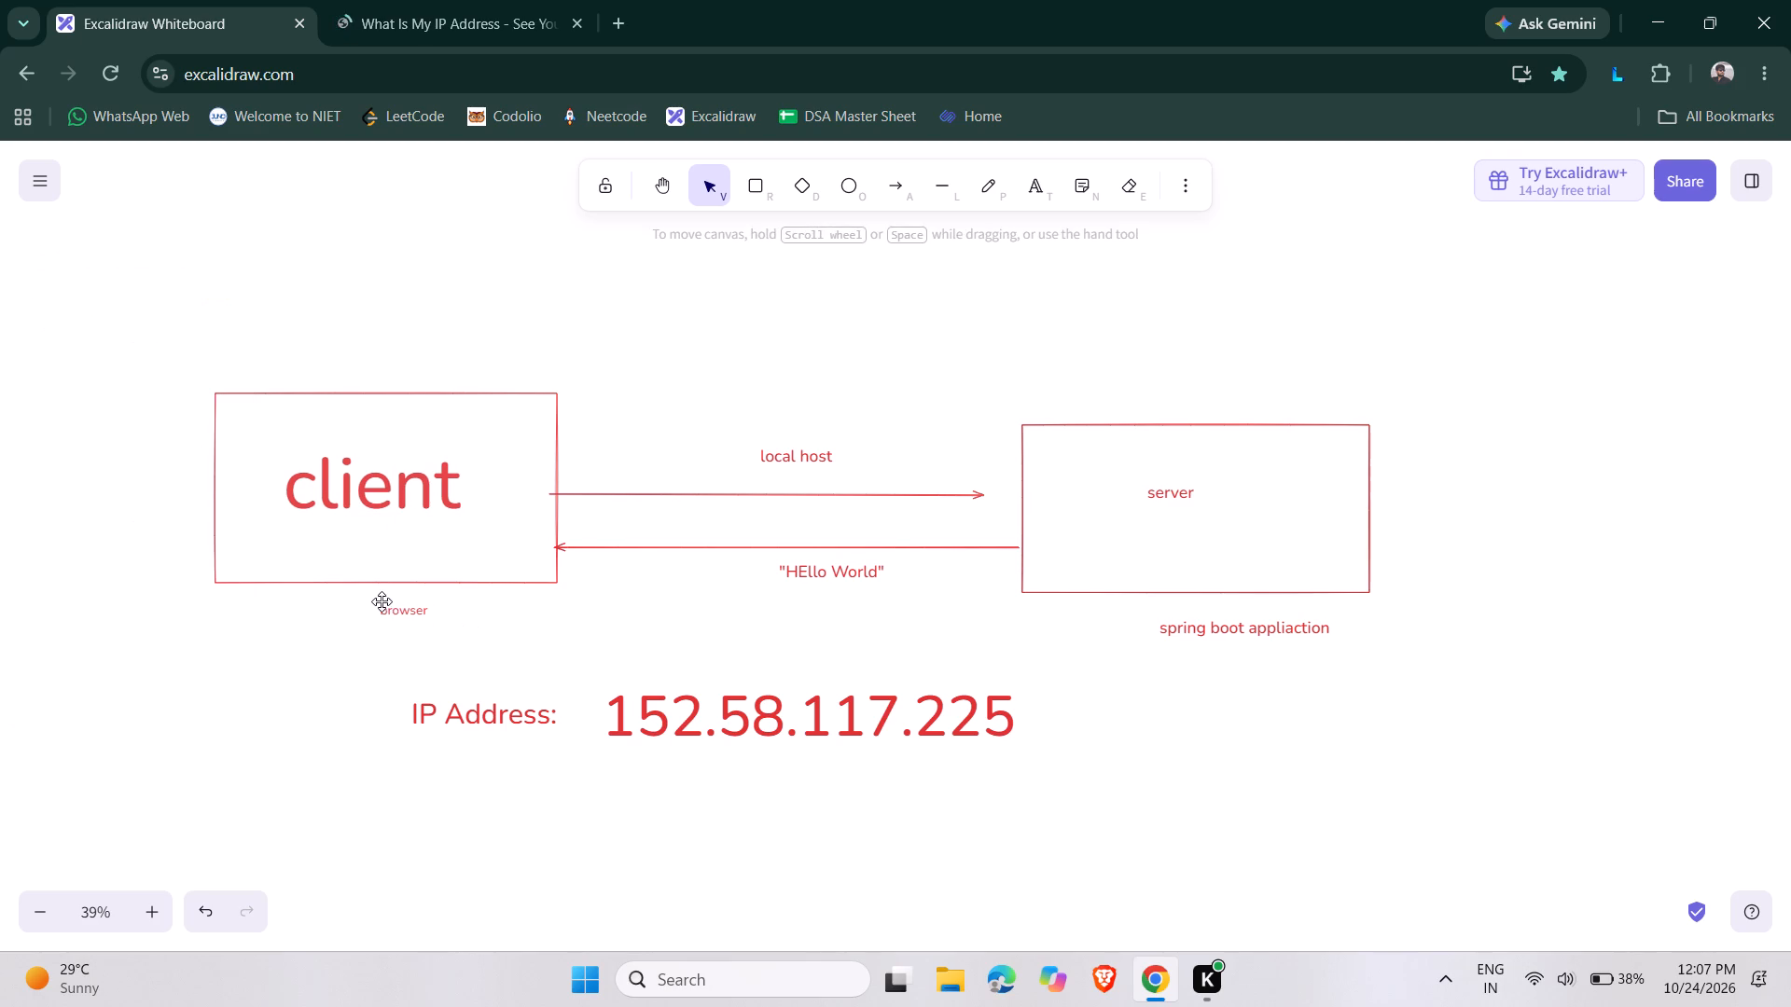
Enlarge the "browser" label to about 2.7 times its width and centre it just below the client rectangle.
click(374, 602)
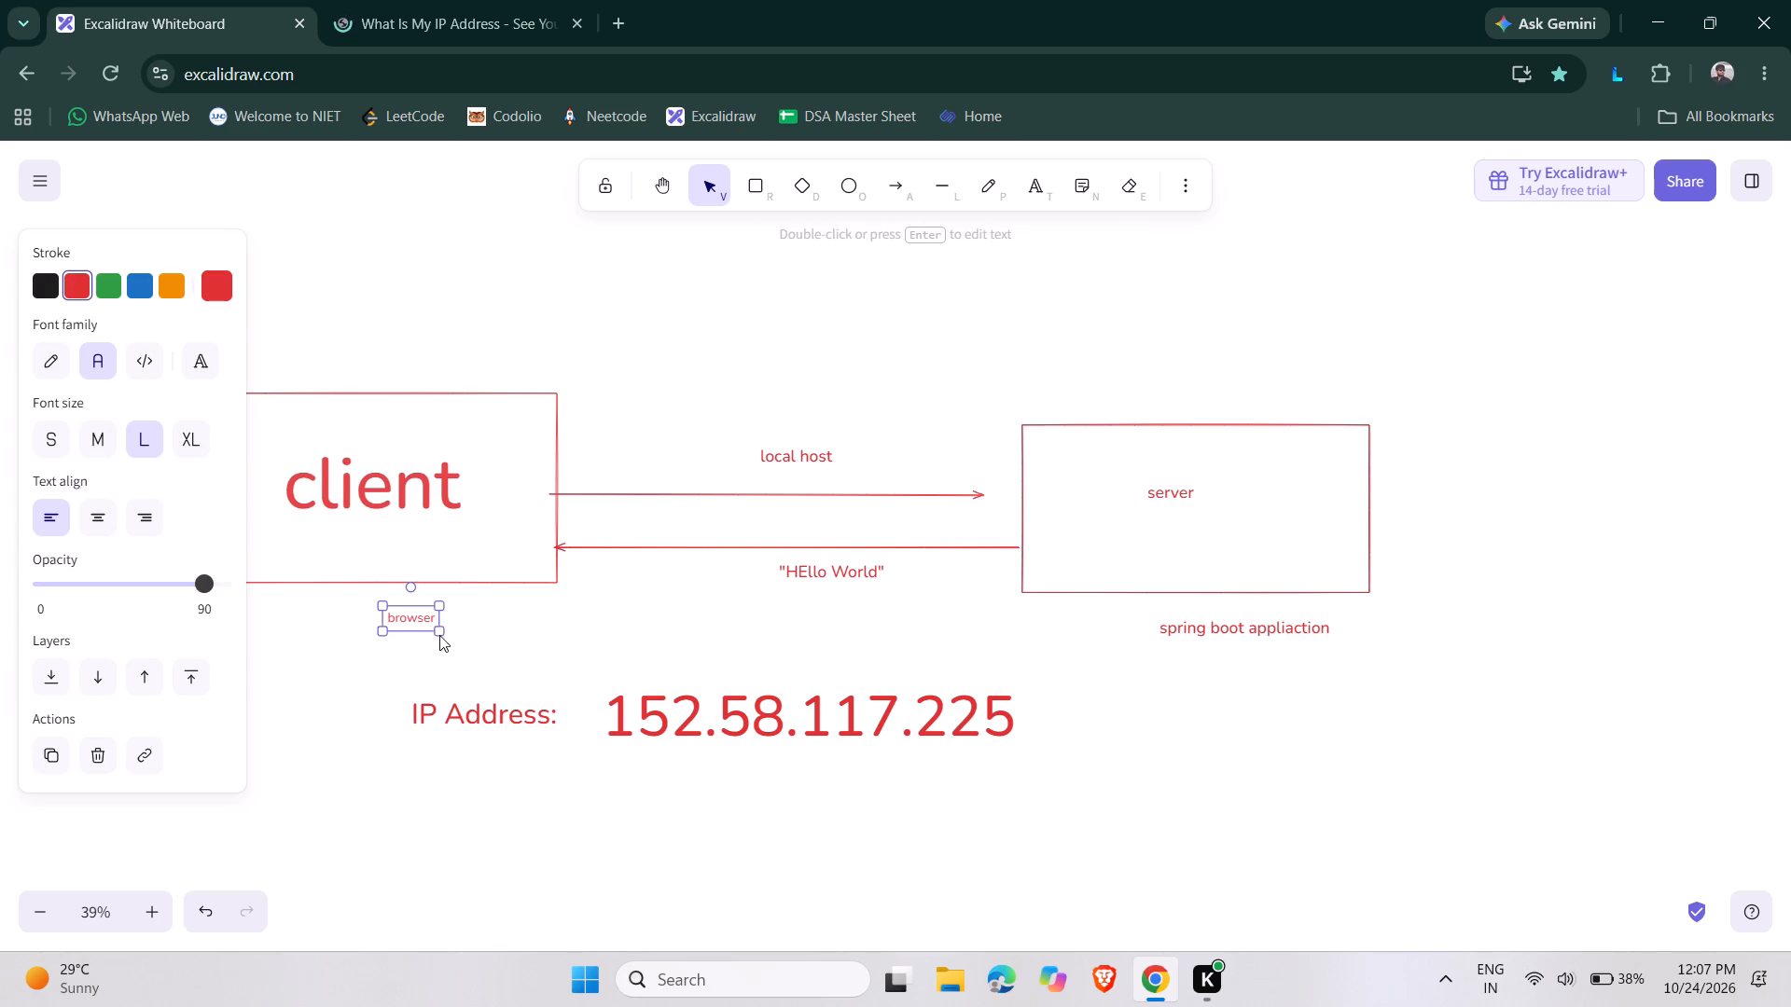
drag(443, 628, 477, 660)
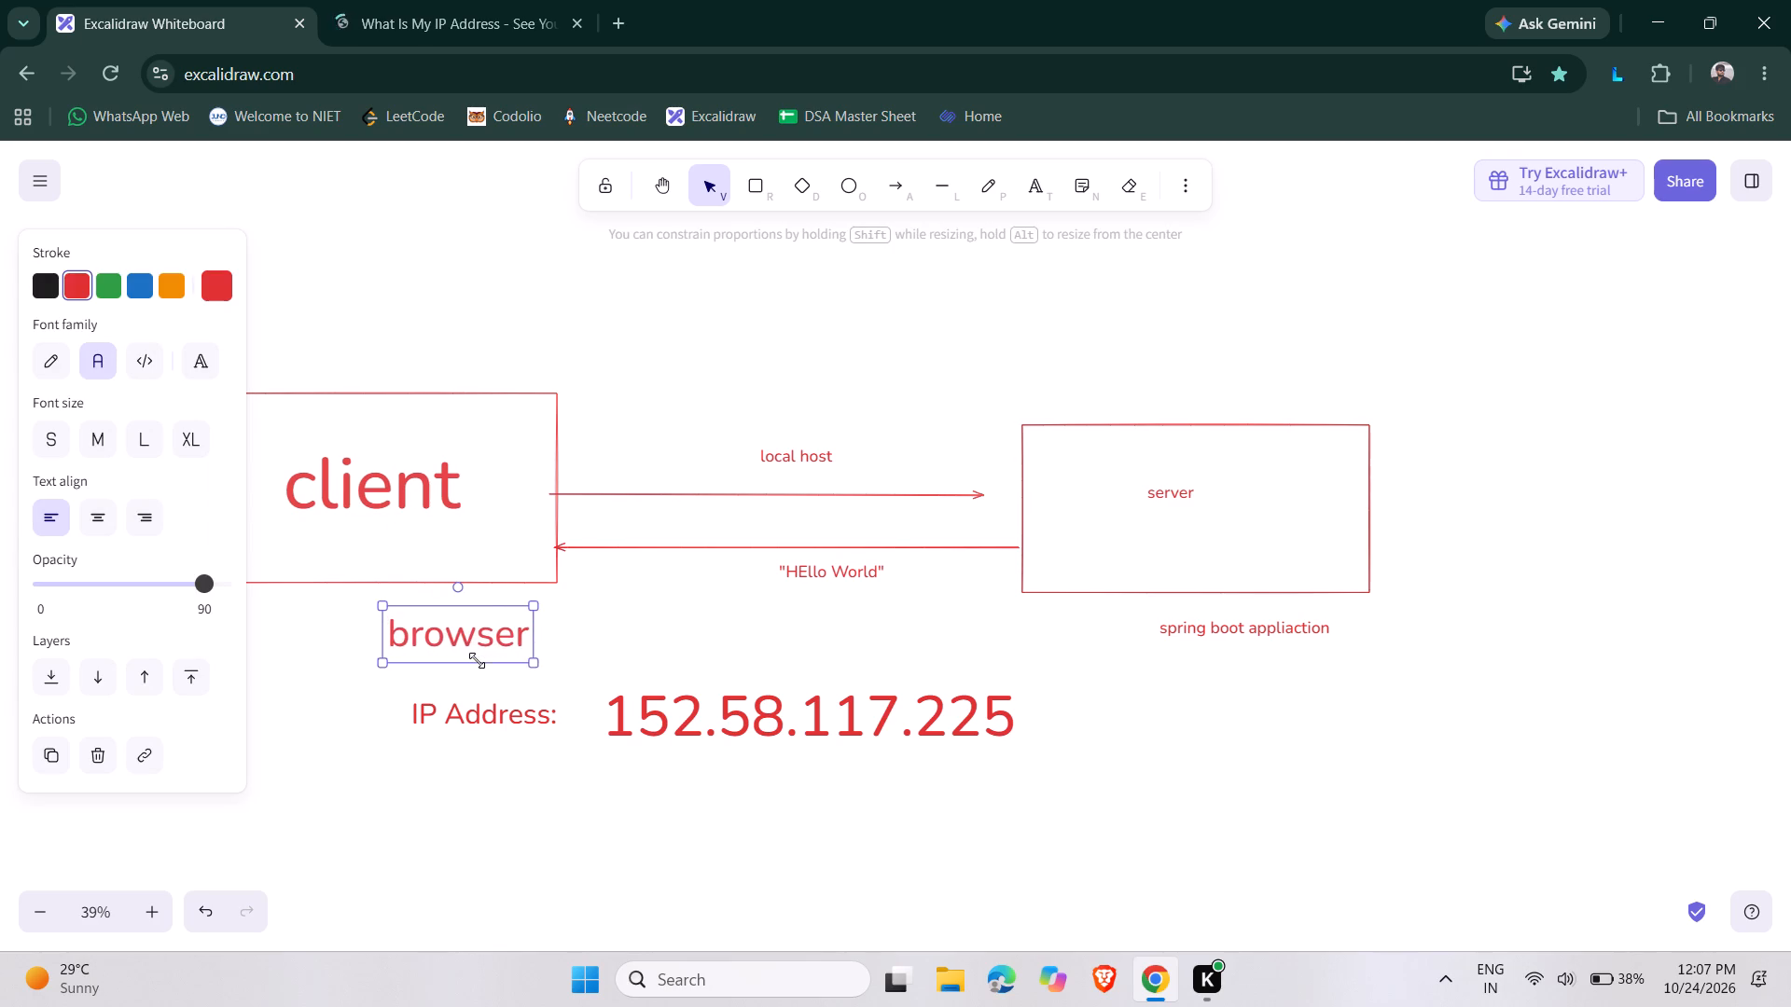
drag(477, 660, 471, 655)
drag(467, 648, 410, 636)
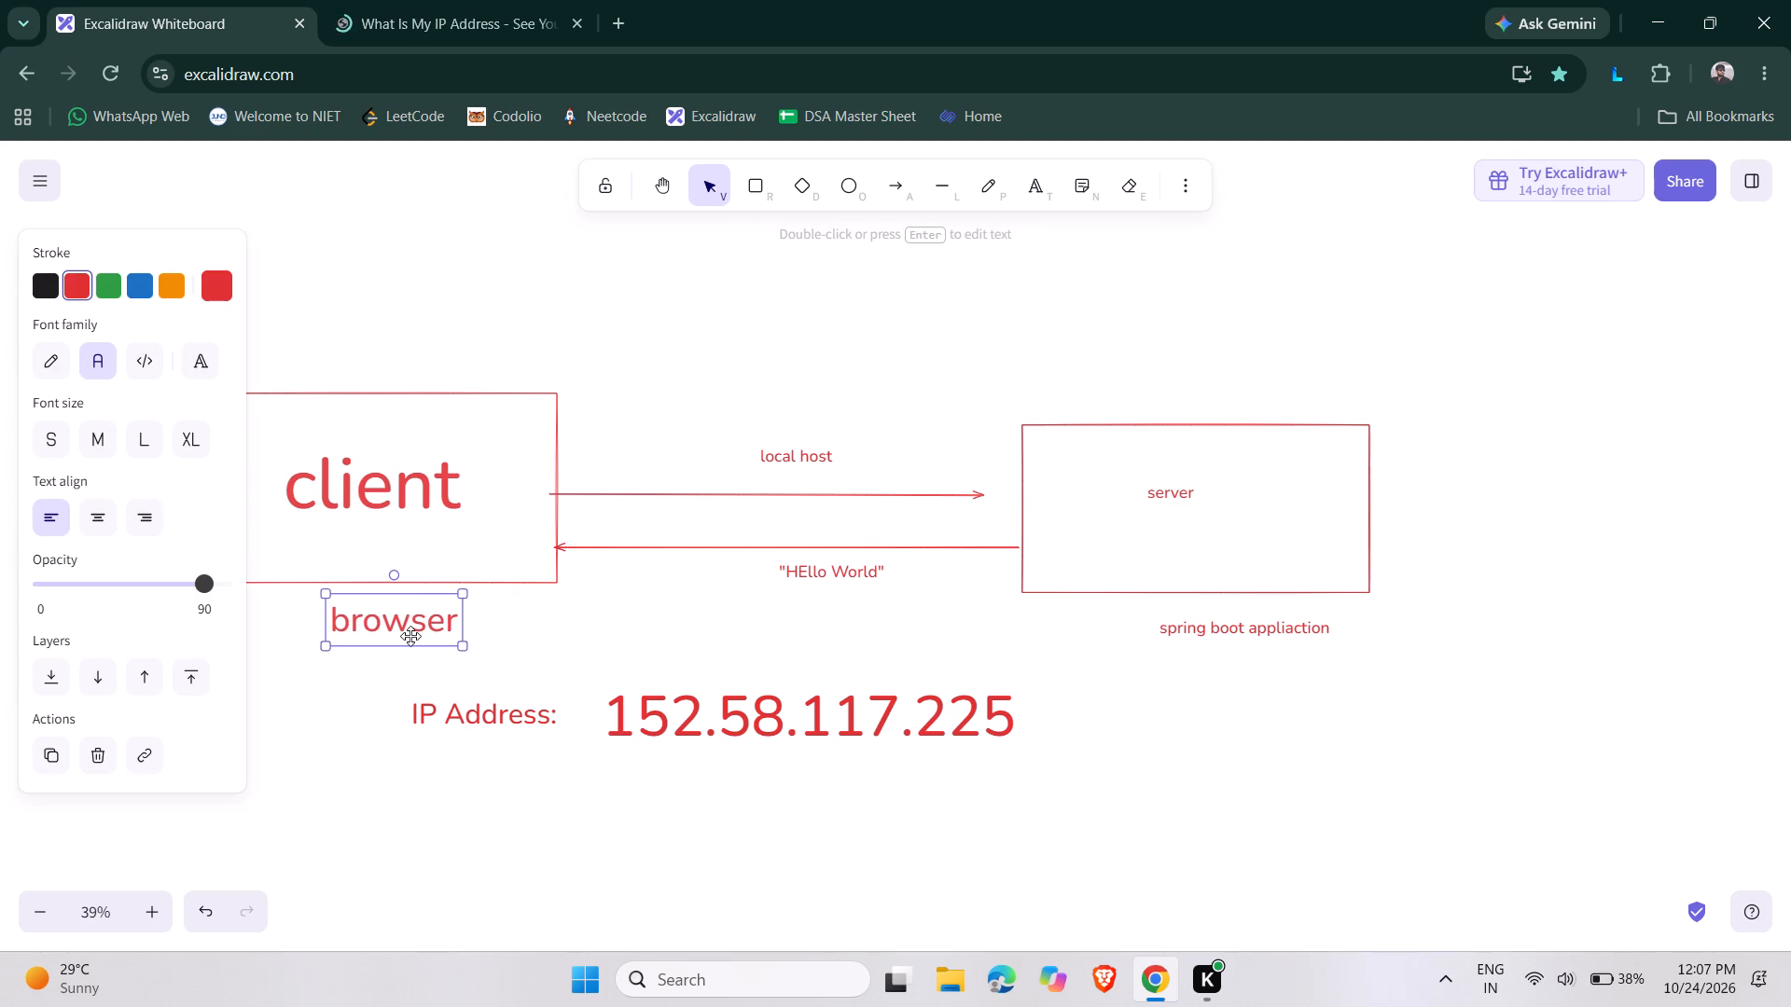
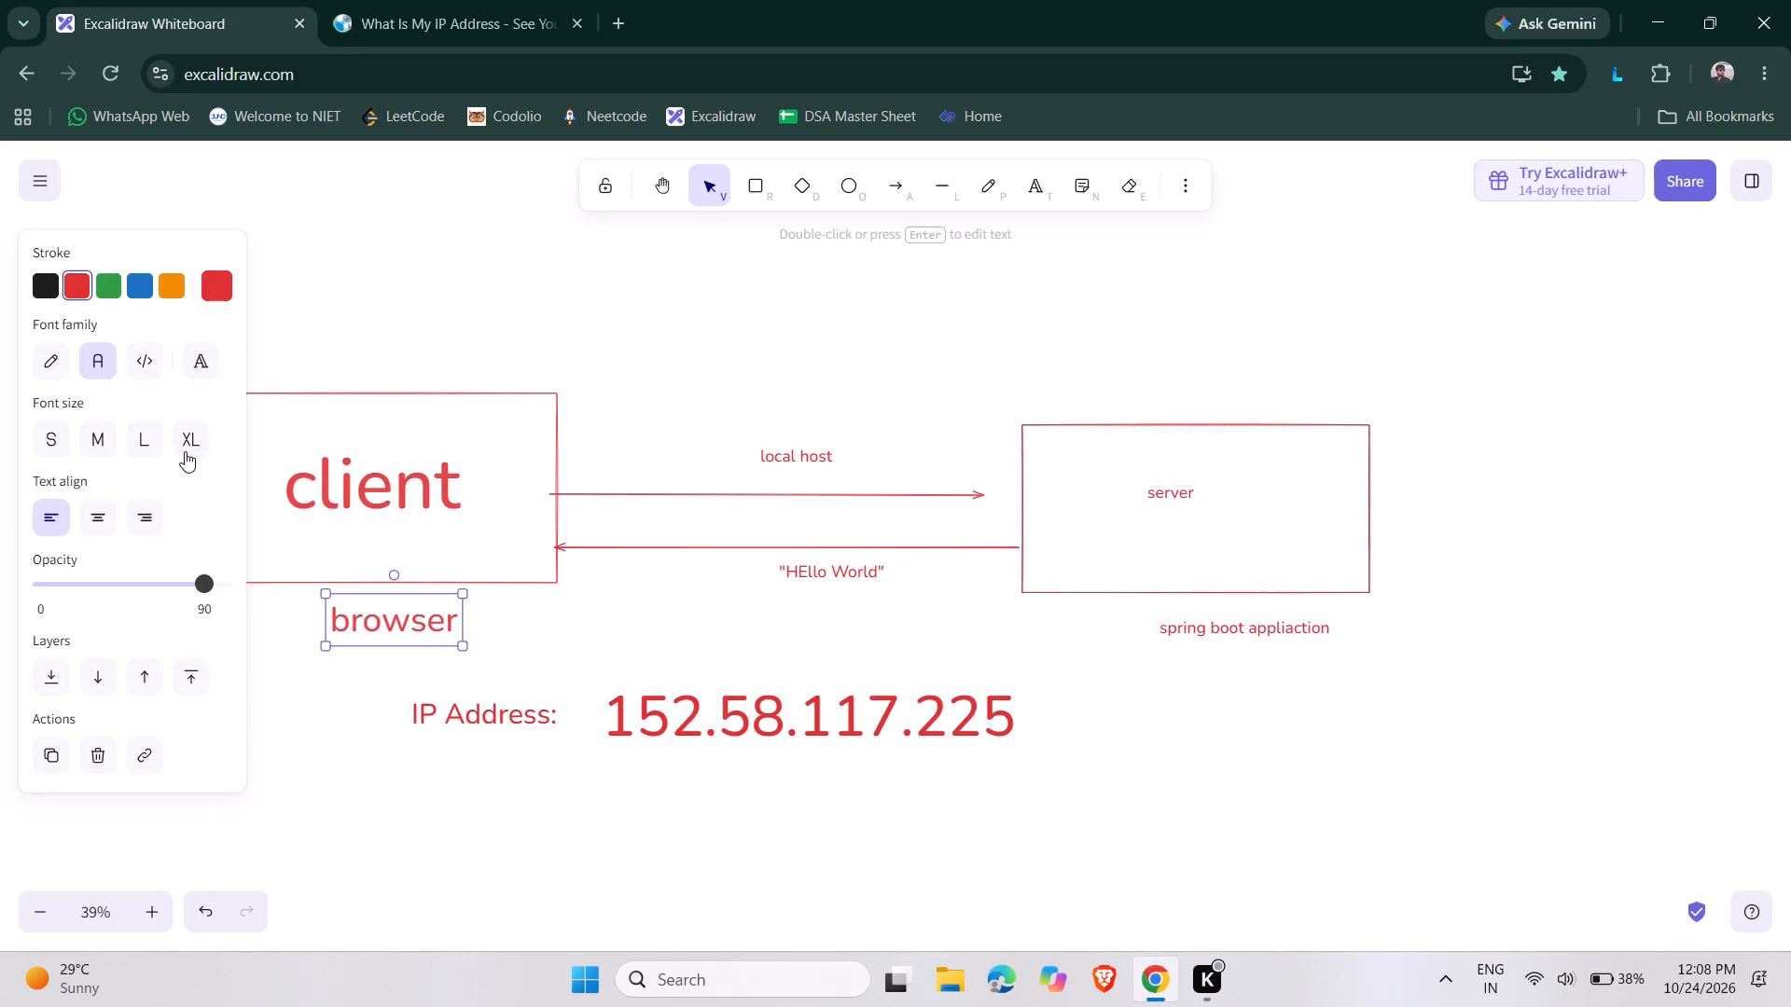
Reset the "browser" label to extra-large font size and scale it to about half the client rectangle's width.
click(192, 443)
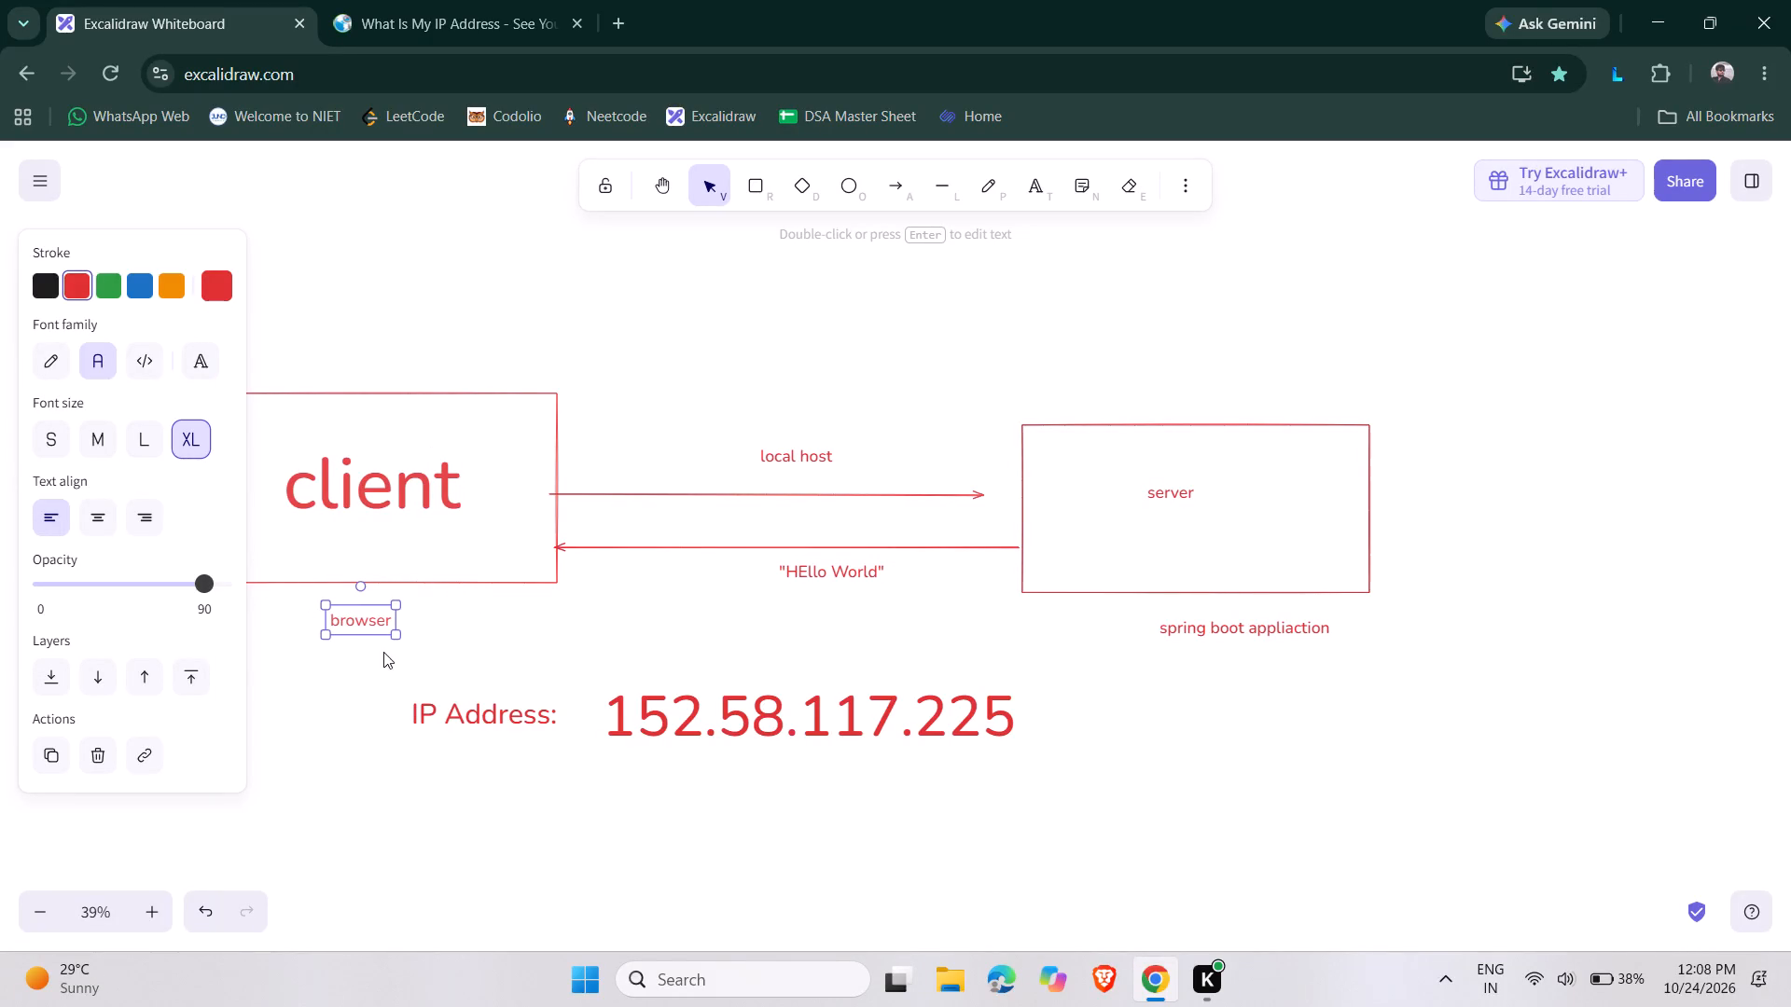
drag(396, 635, 444, 669)
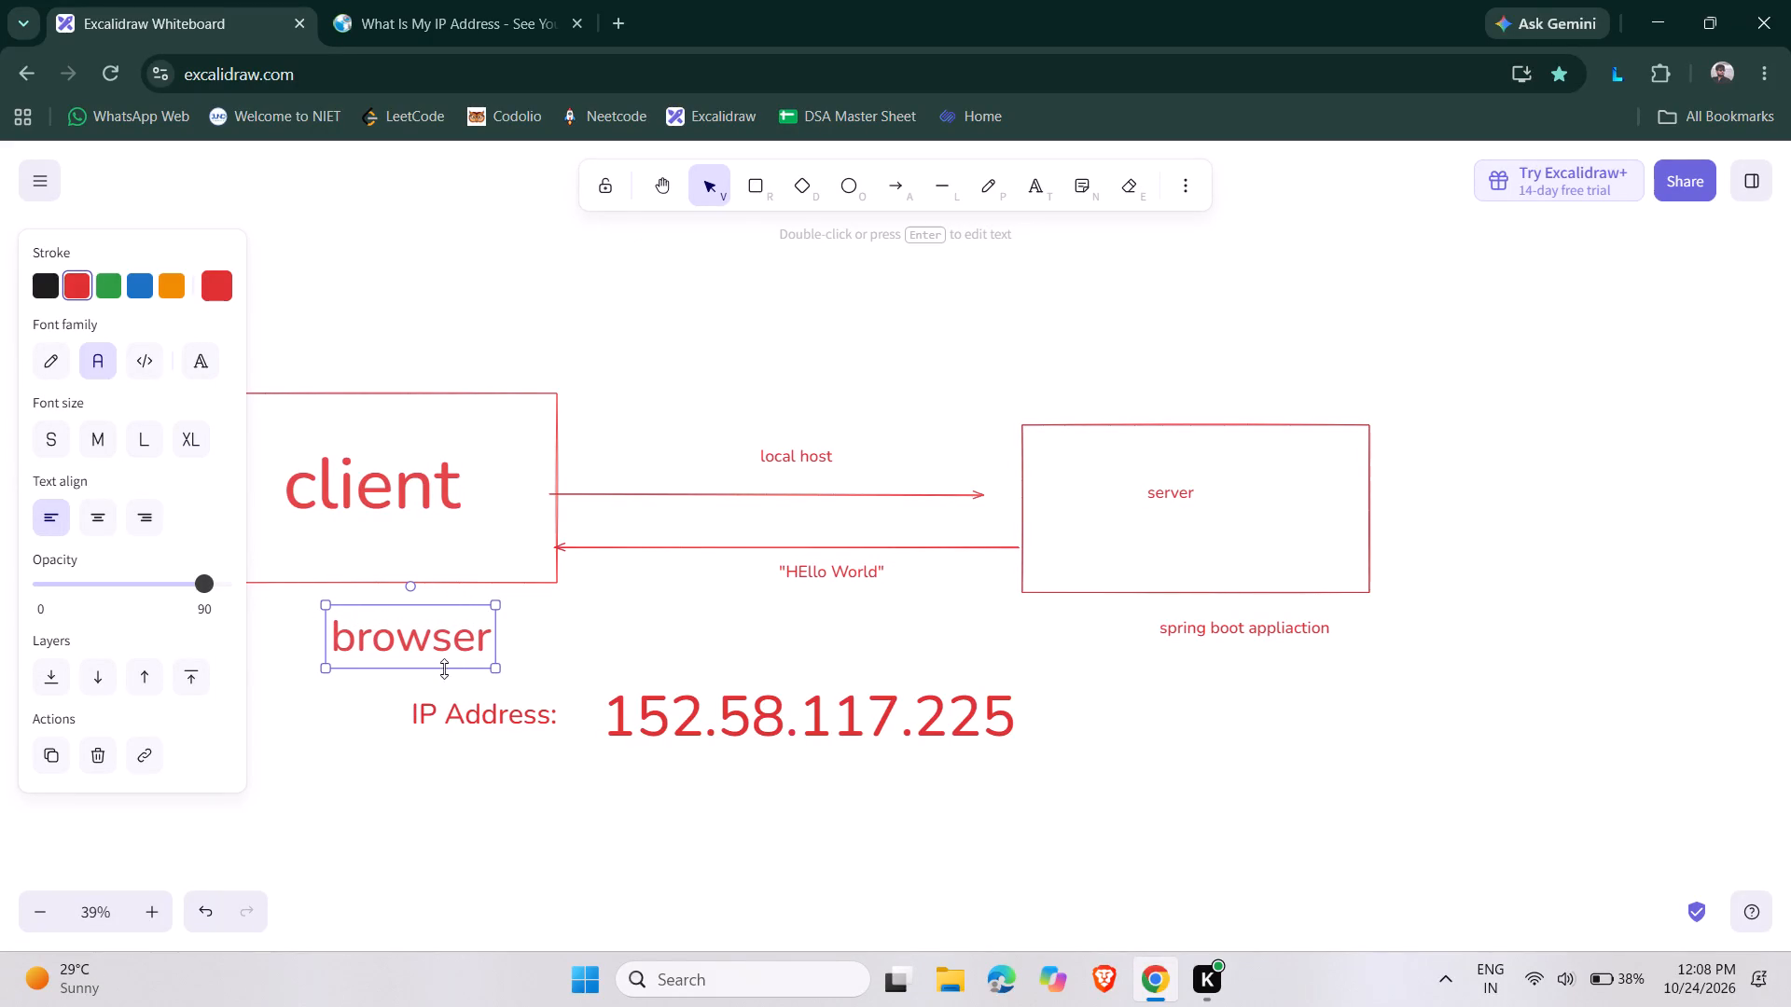
drag(1568, 543, 1557, 554)
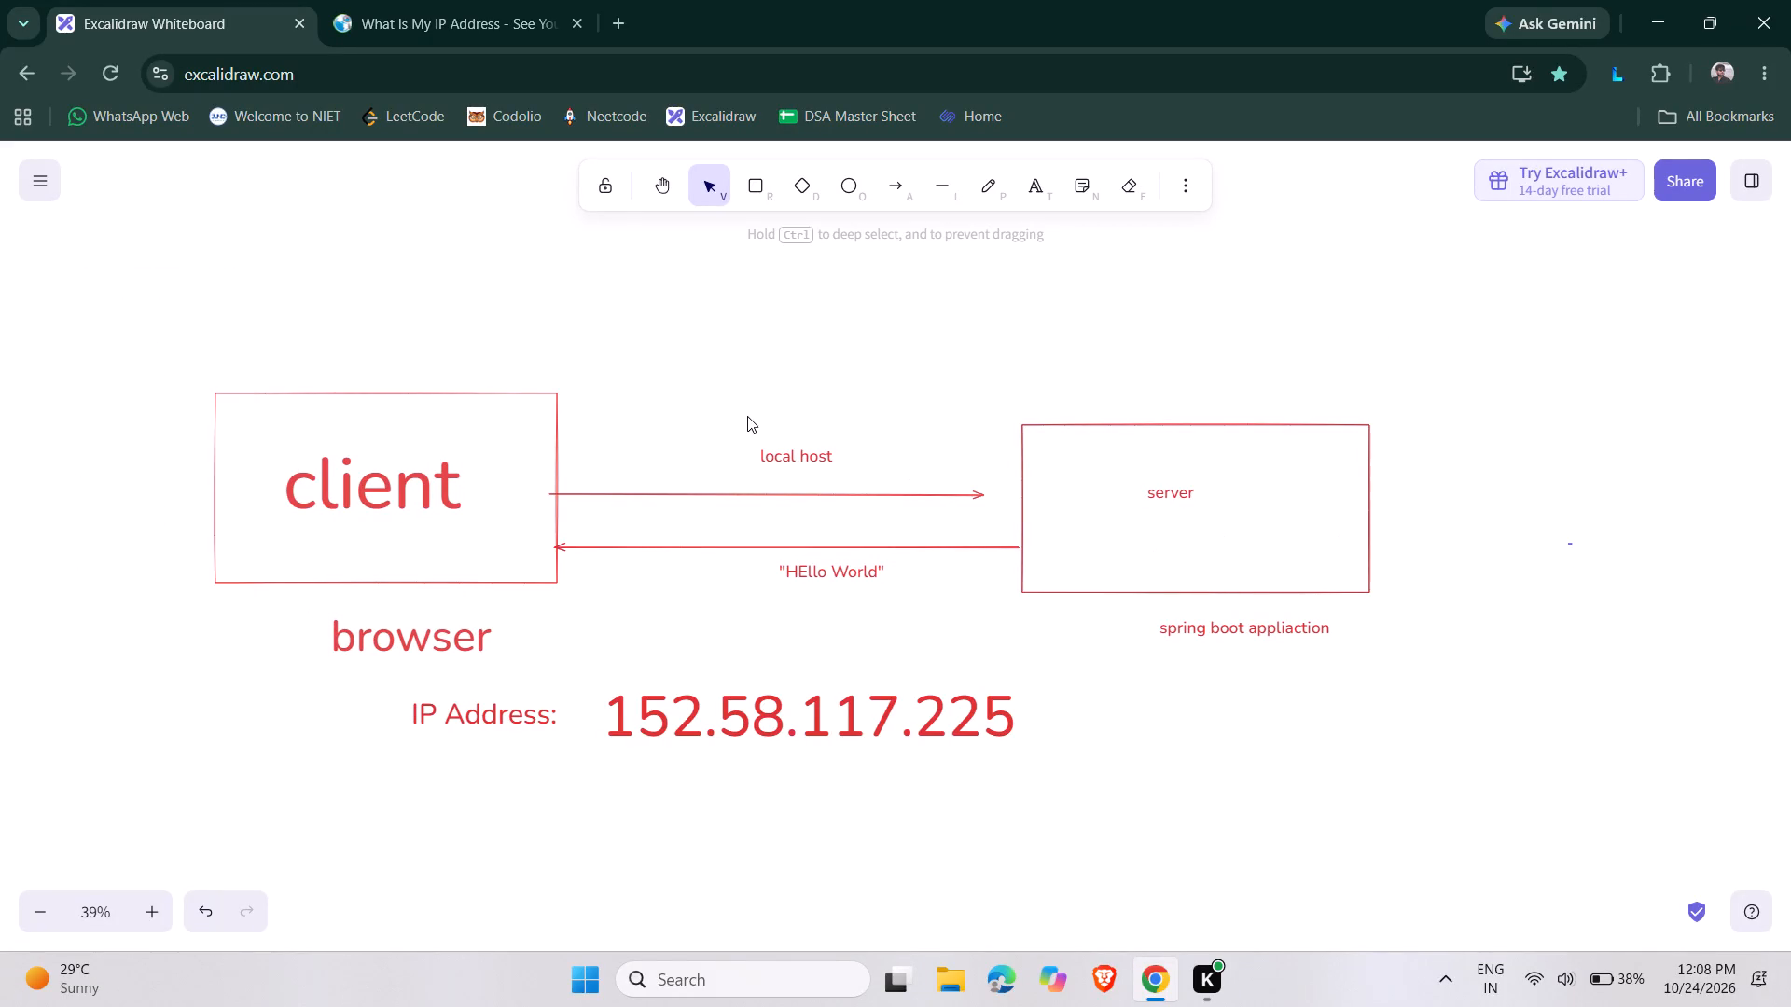
Enlarge the "local host" label to about 2.6 times its width and place it above the client end of the request arrow.
drag(763, 439, 760, 426)
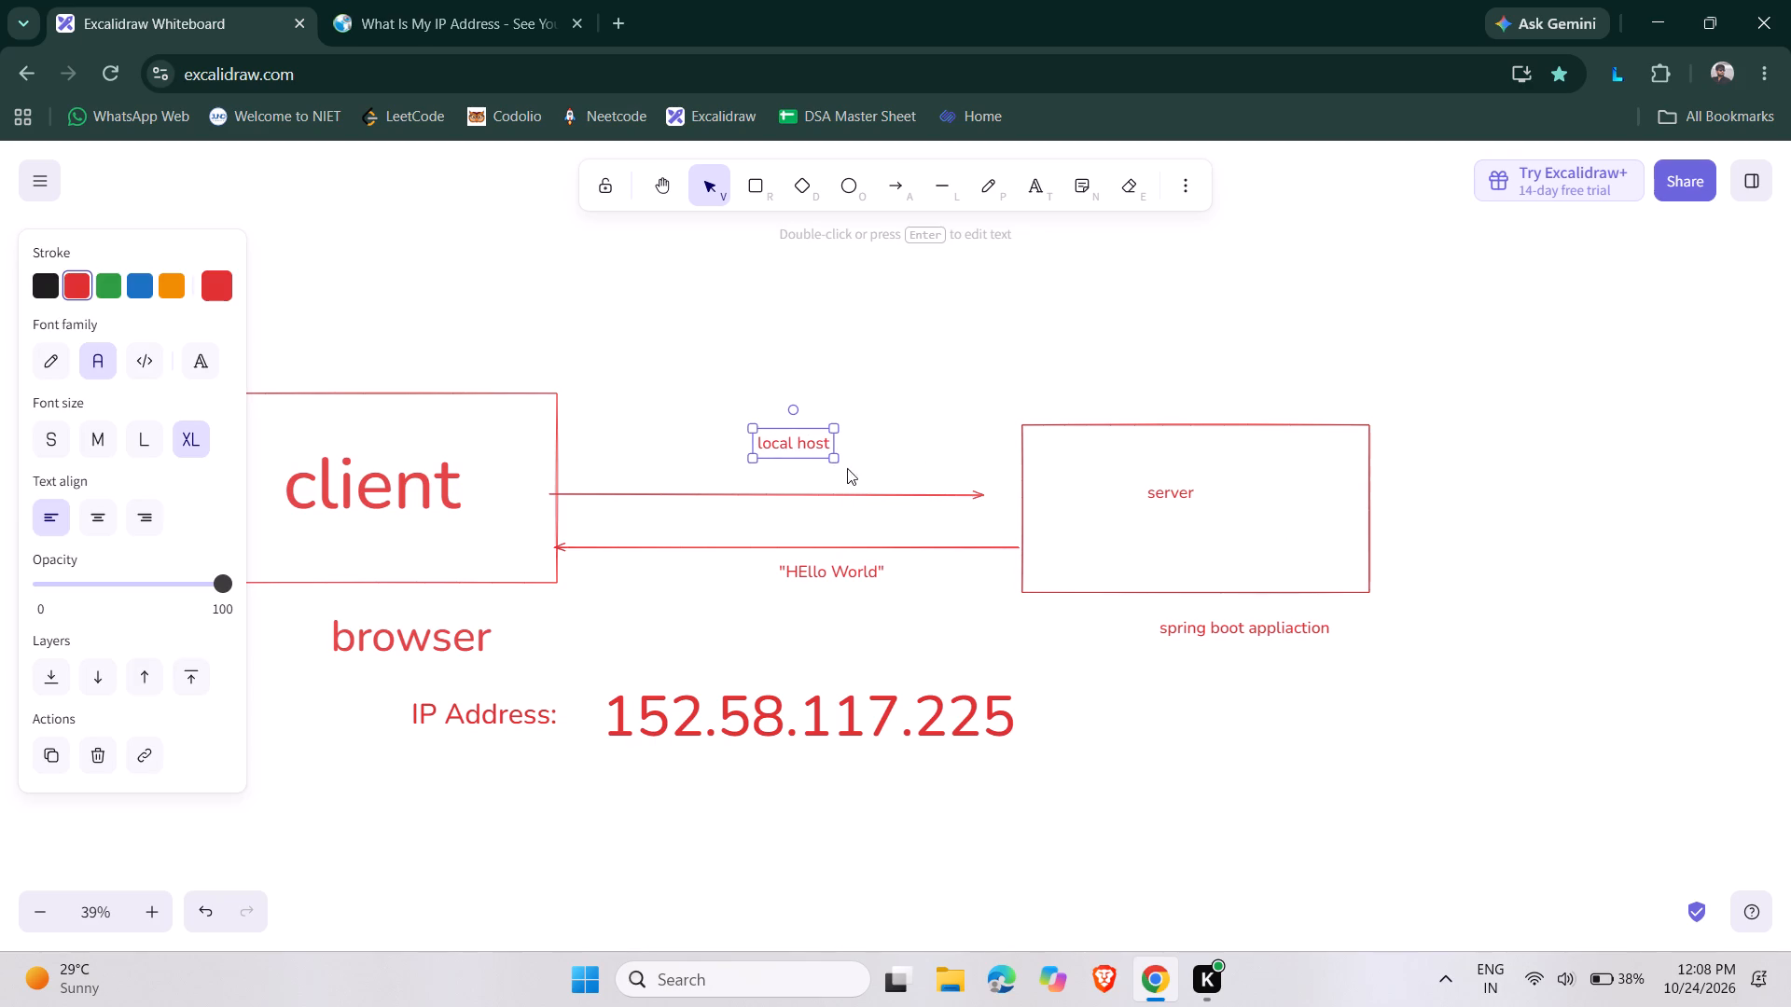
drag(836, 456, 868, 491)
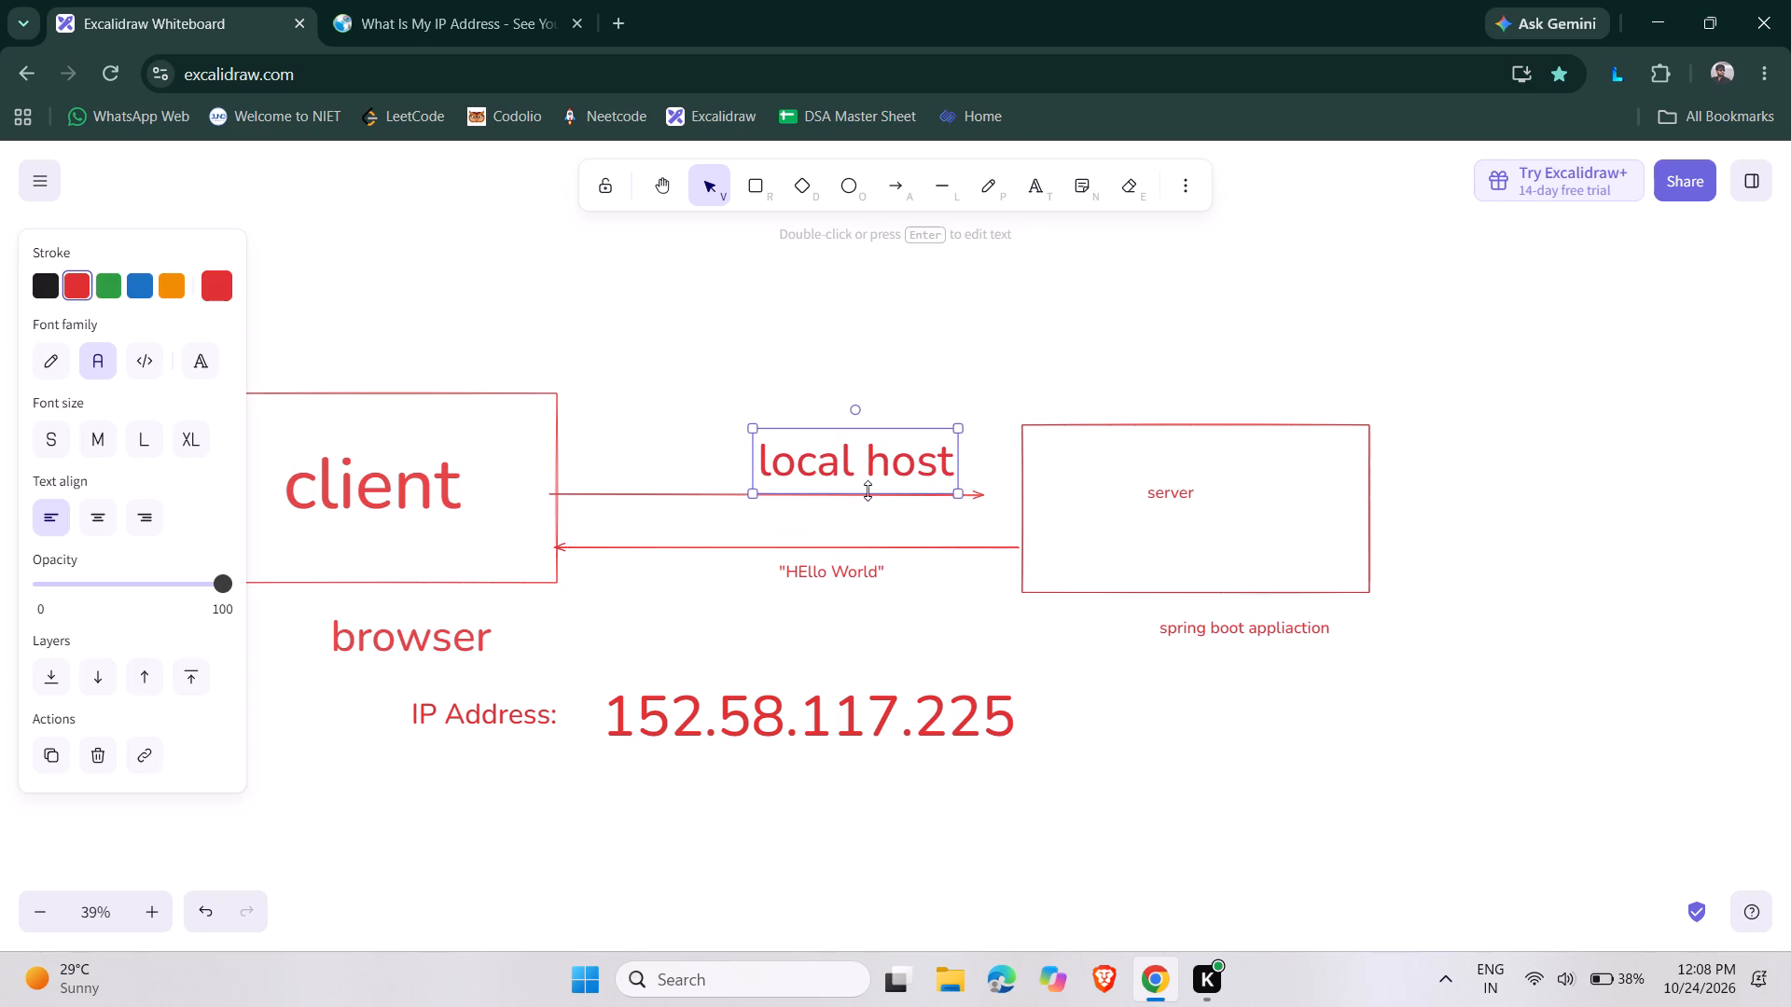
drag(872, 477, 717, 442)
Enlarge the "HEllo World" label to about 2.8 times its width and centre it just below the response arrow.
click(779, 566)
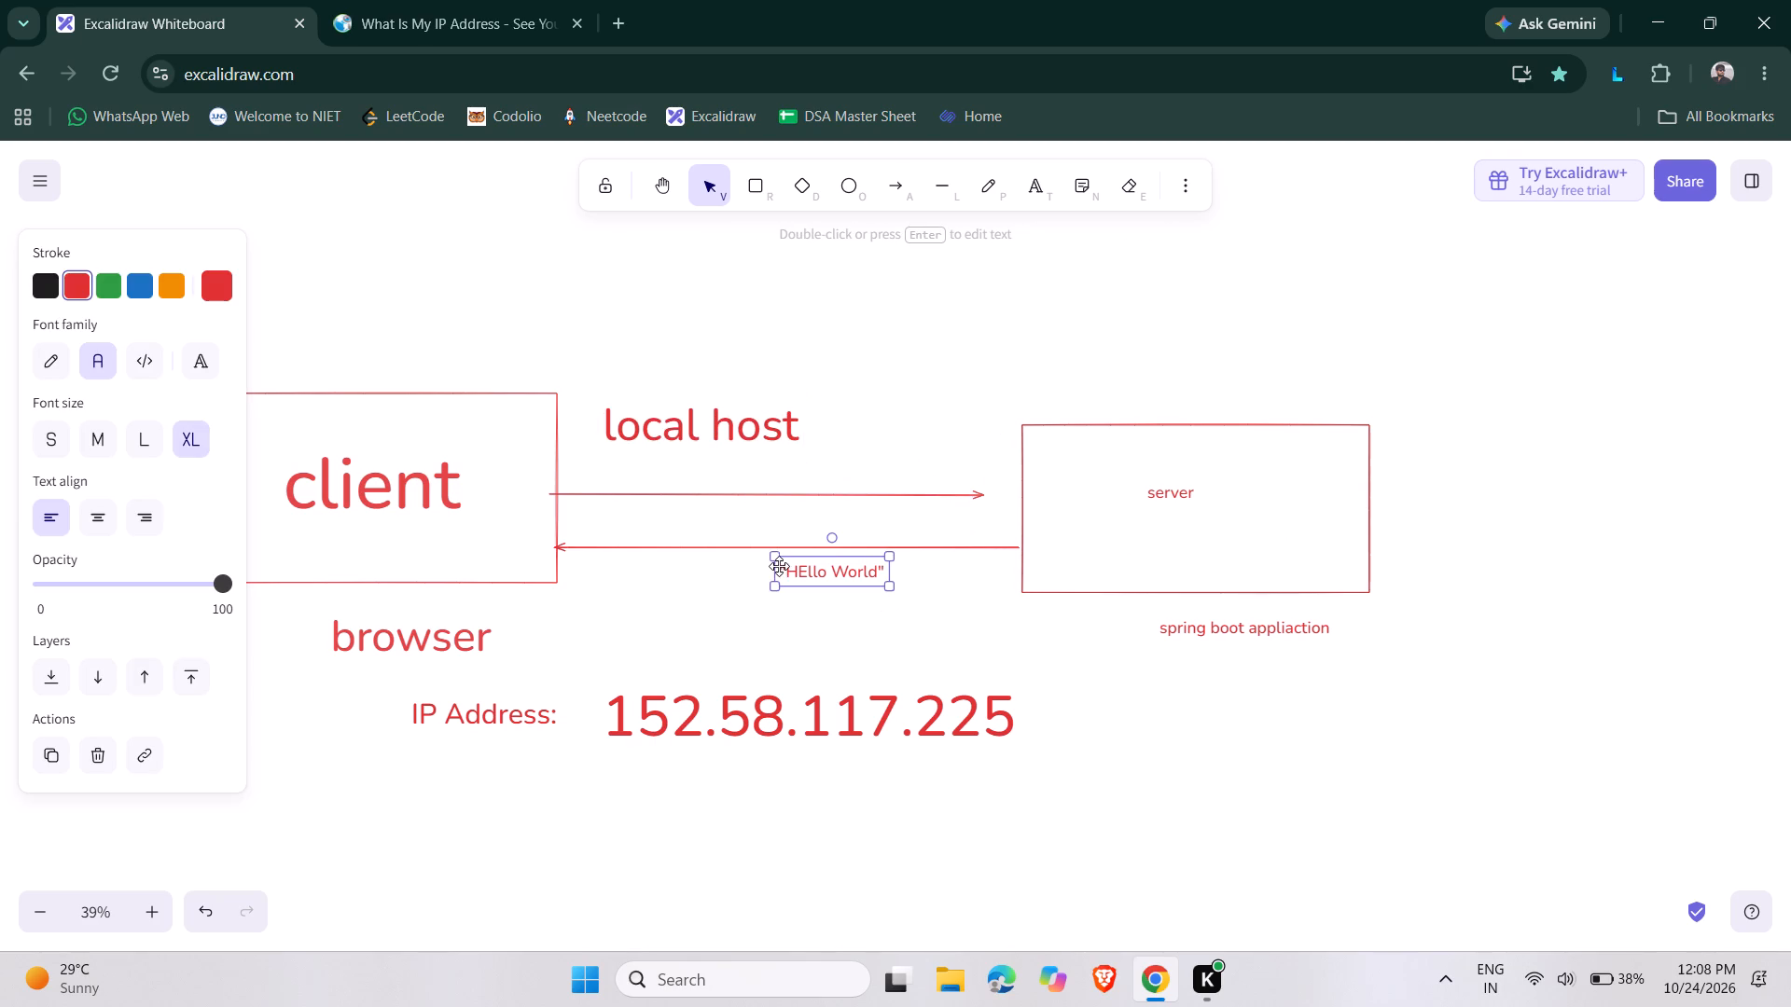
drag(889, 586, 927, 625)
drag(942, 612, 824, 613)
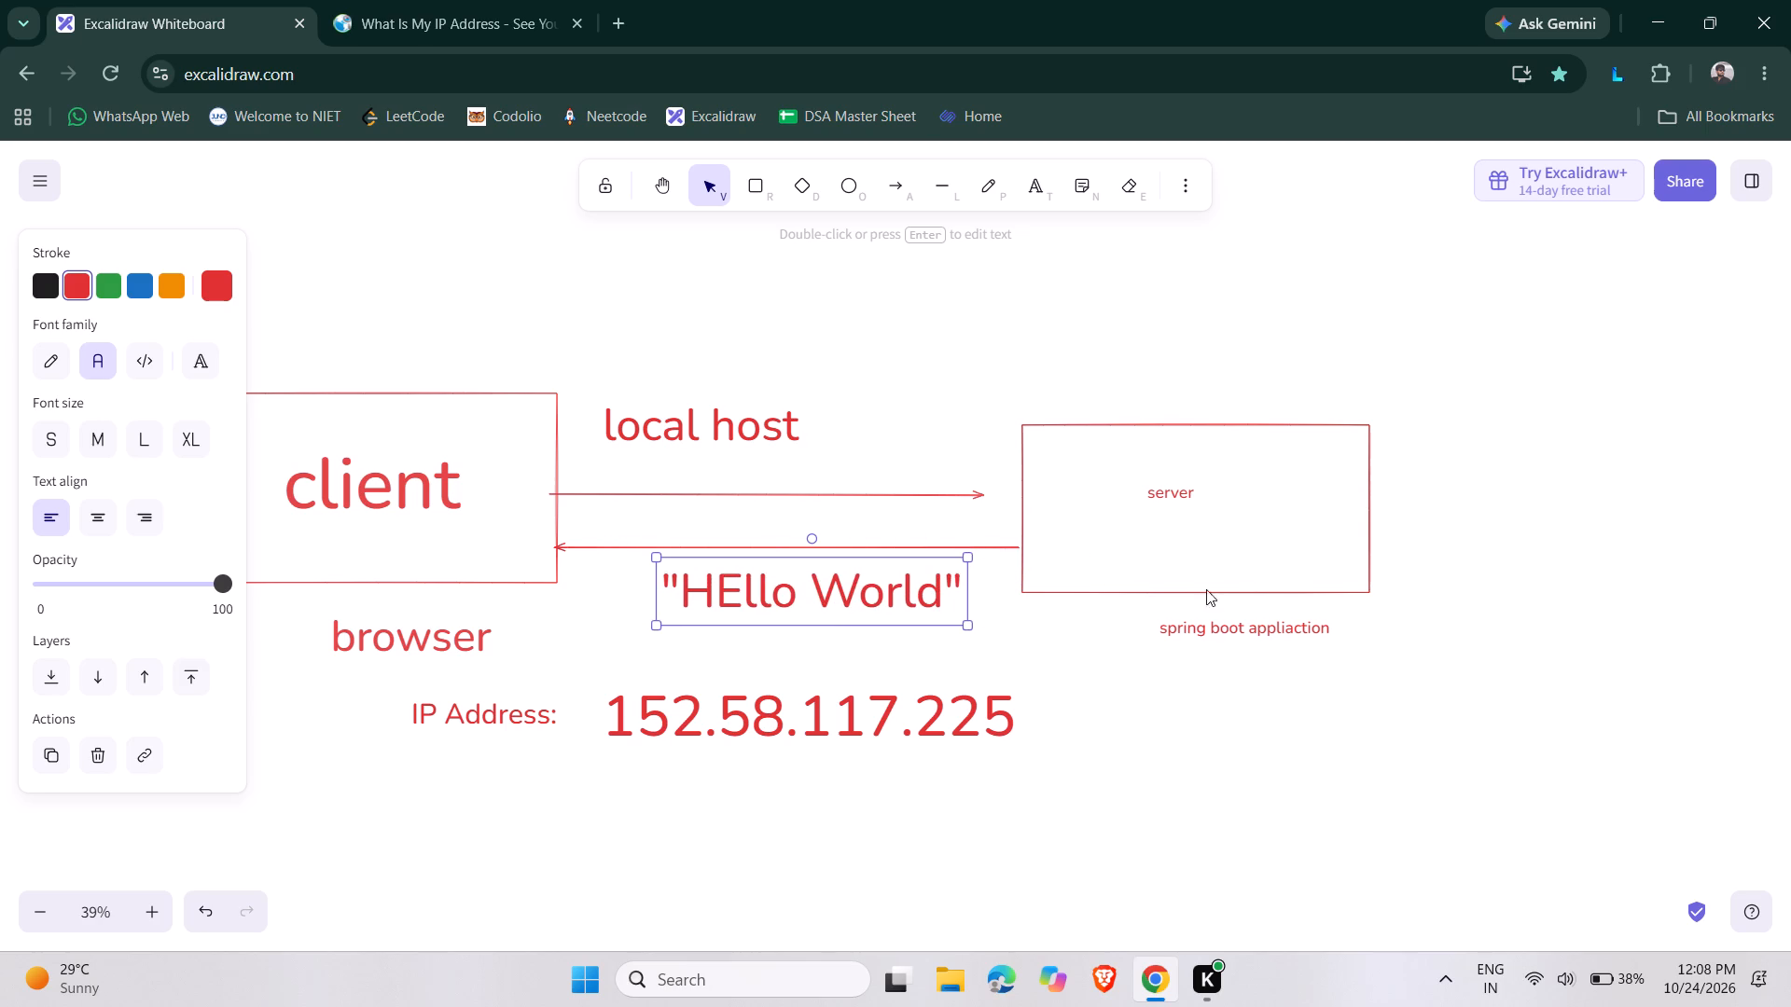
Enlarge the "spring boot appliaction" label to about twice its width and place it just below the server rectangle.
drag(1160, 618, 1122, 640)
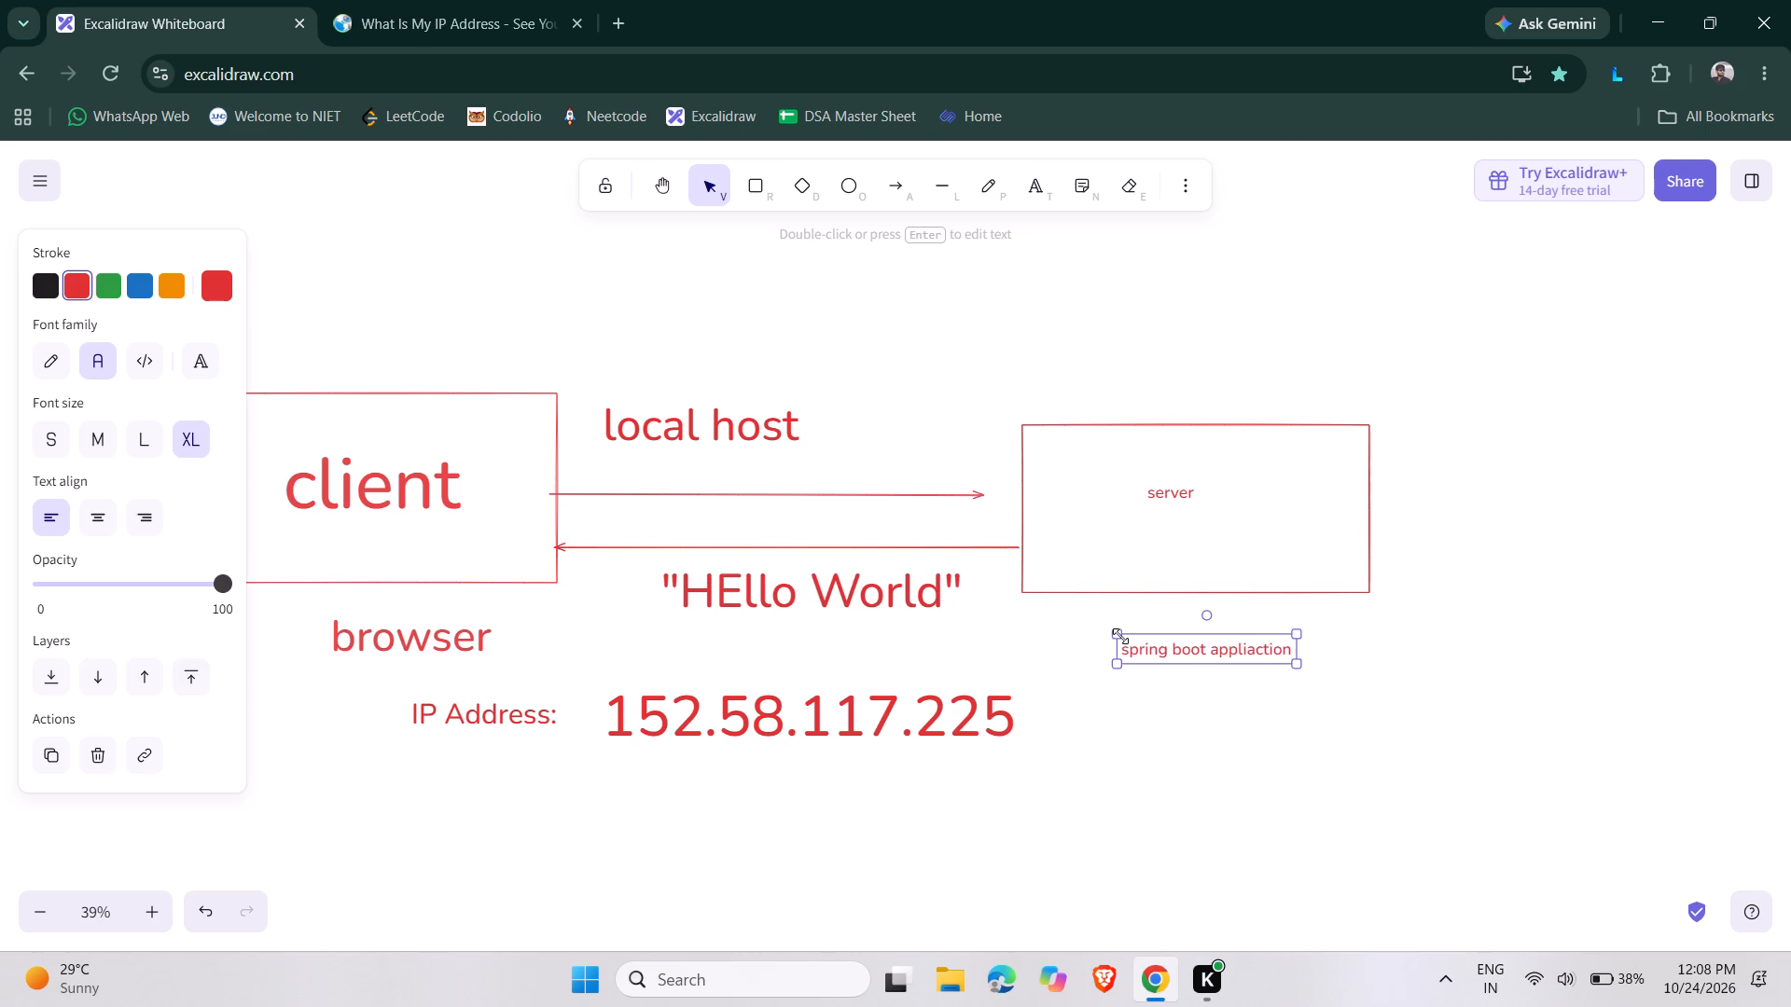
drag(1298, 657, 1311, 671)
drag(1311, 666, 1330, 692)
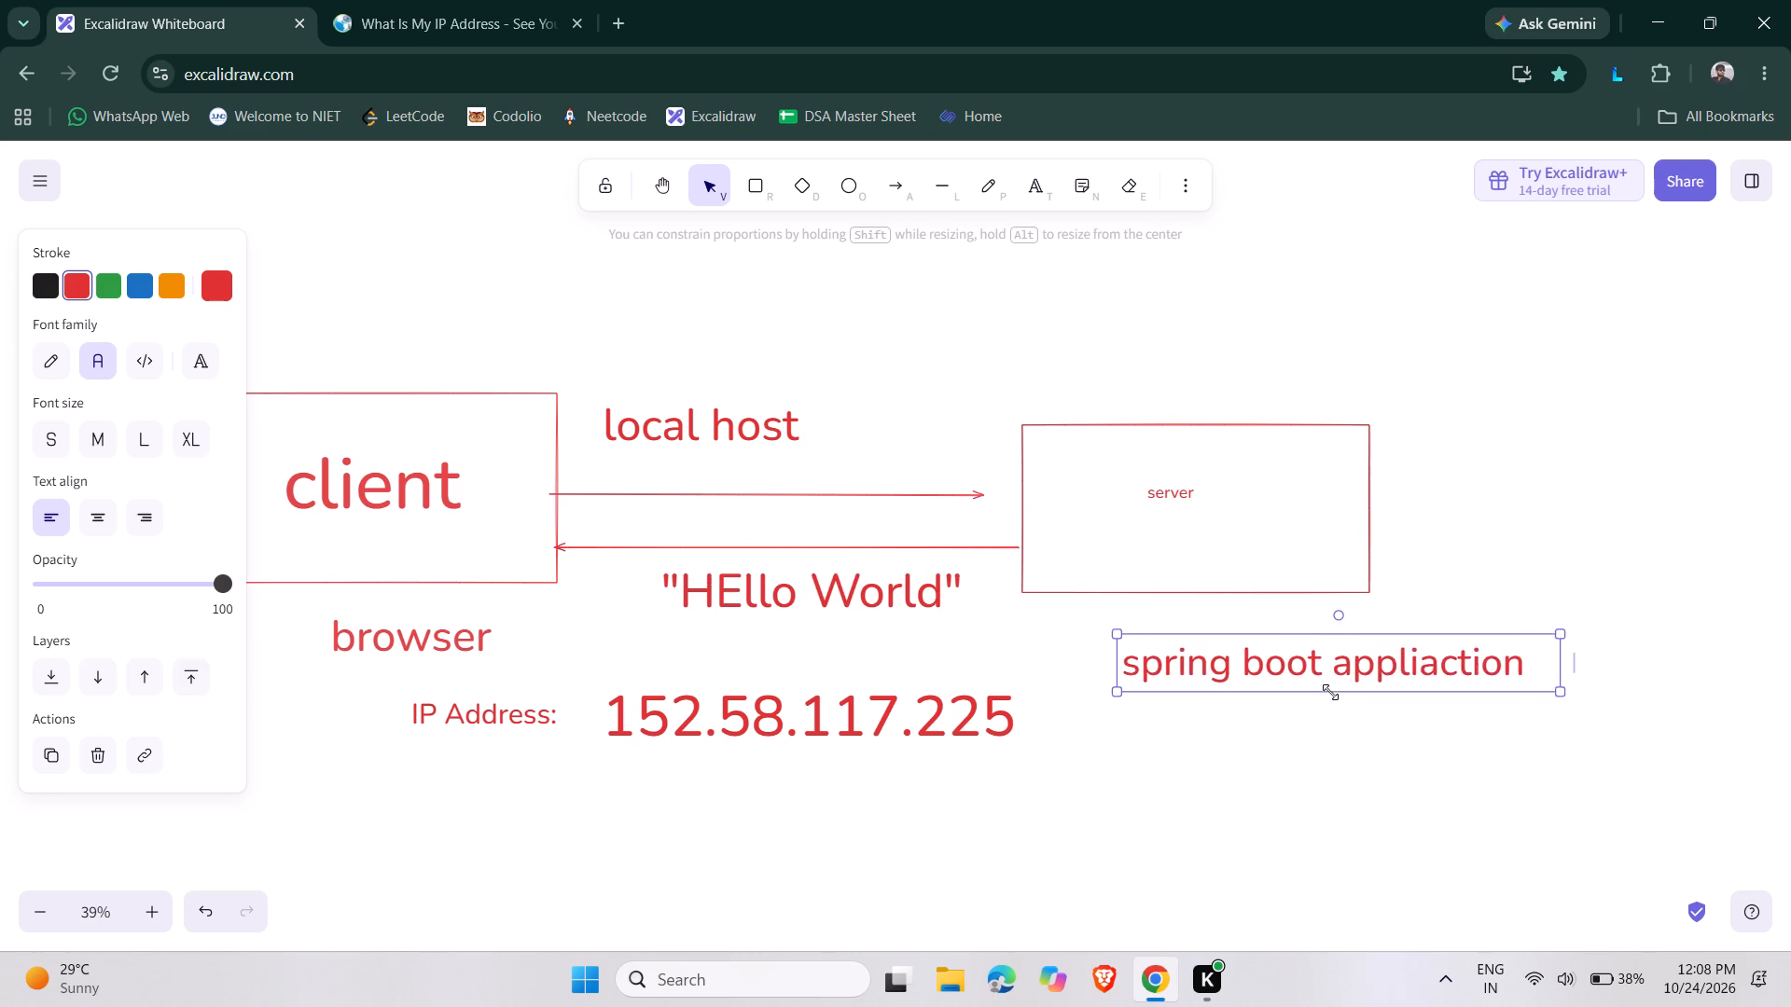
drag(1330, 692, 1321, 685)
drag(1316, 665, 1274, 636)
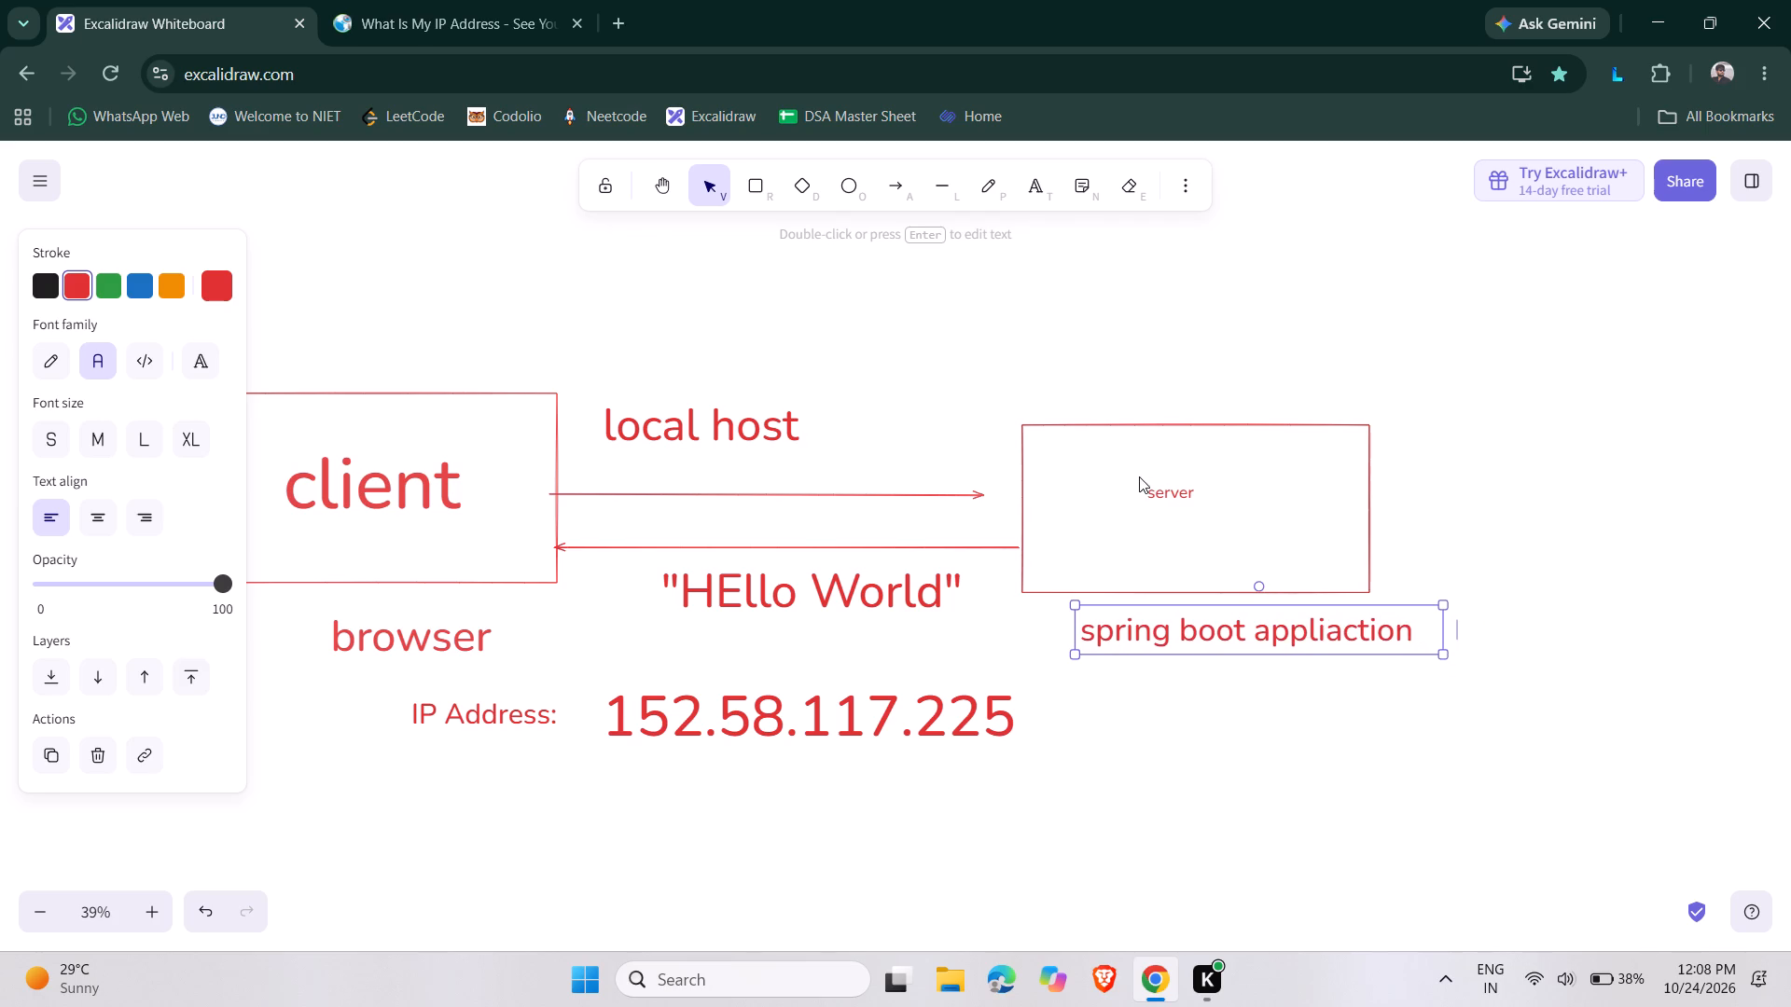
Enlarge the "server" label inside its rectangle to about 2.7 times its width.
click(1137, 476)
drag(1137, 476, 1211, 517)
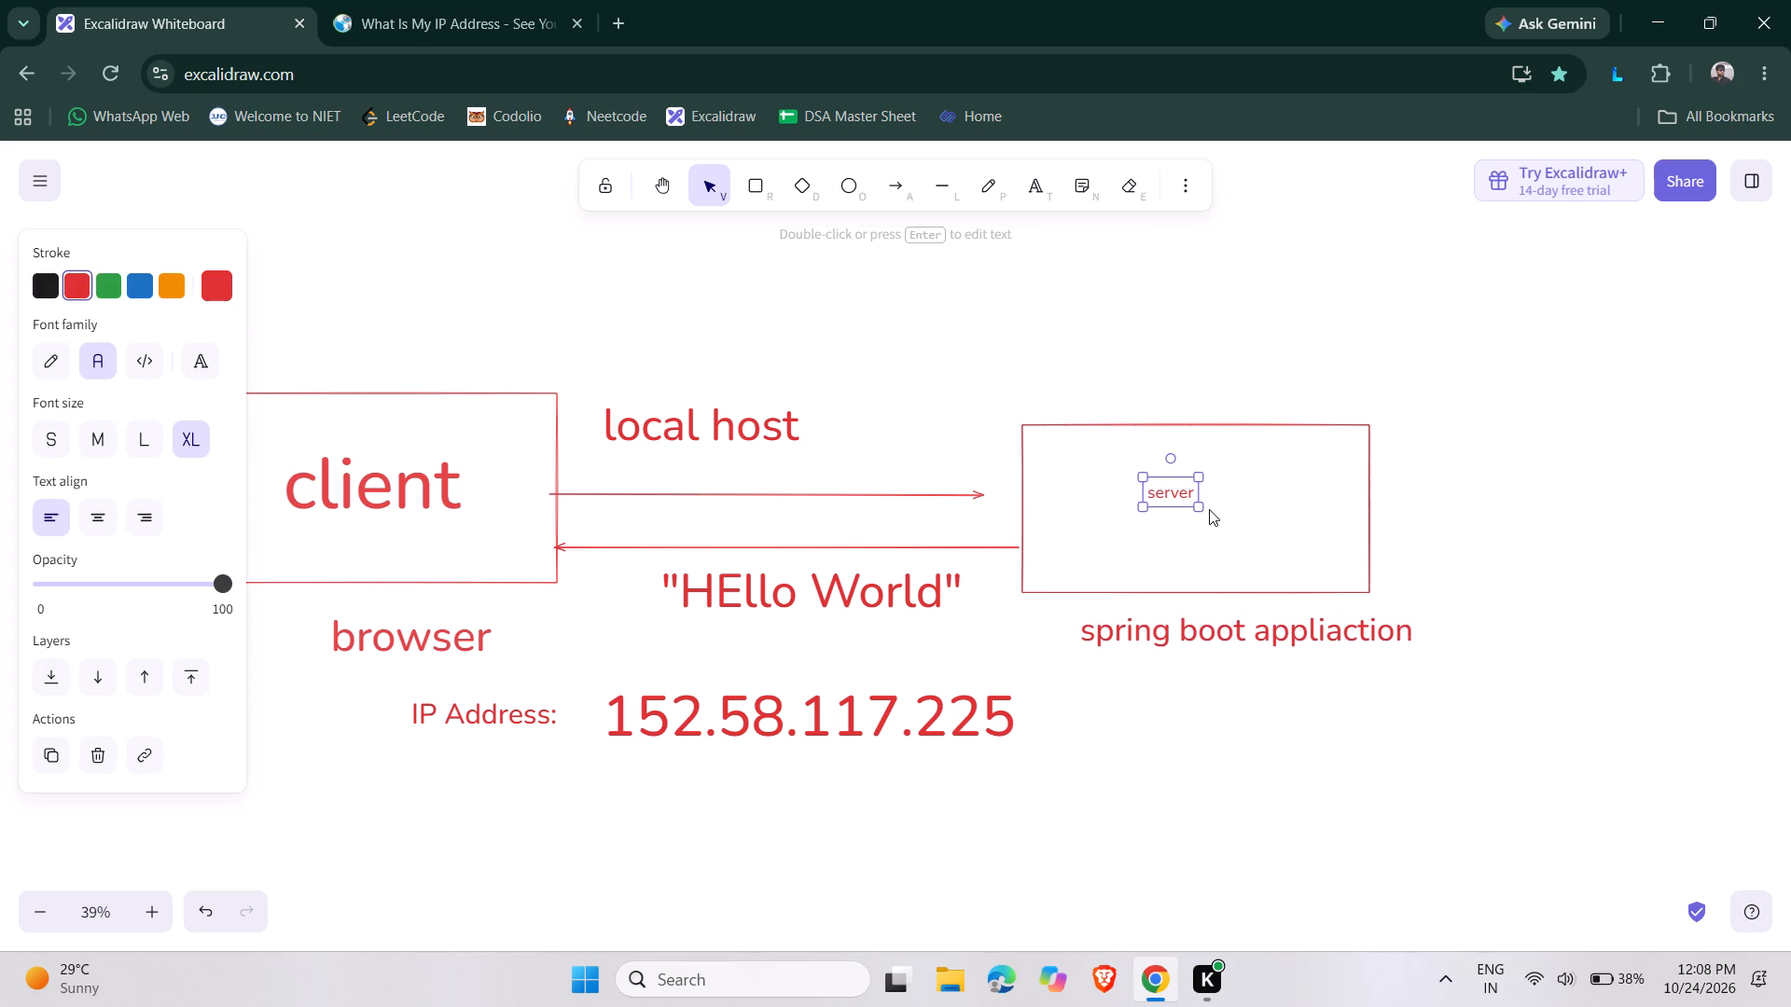
drag(1201, 507, 1229, 544)
click(1474, 486)
Enlarge the "IP Address:" label to about 1.25 times its width so it ends just before the IPv4 address.
scroll(1282, 773, down, 2)
scroll(1306, 712, up, 1)
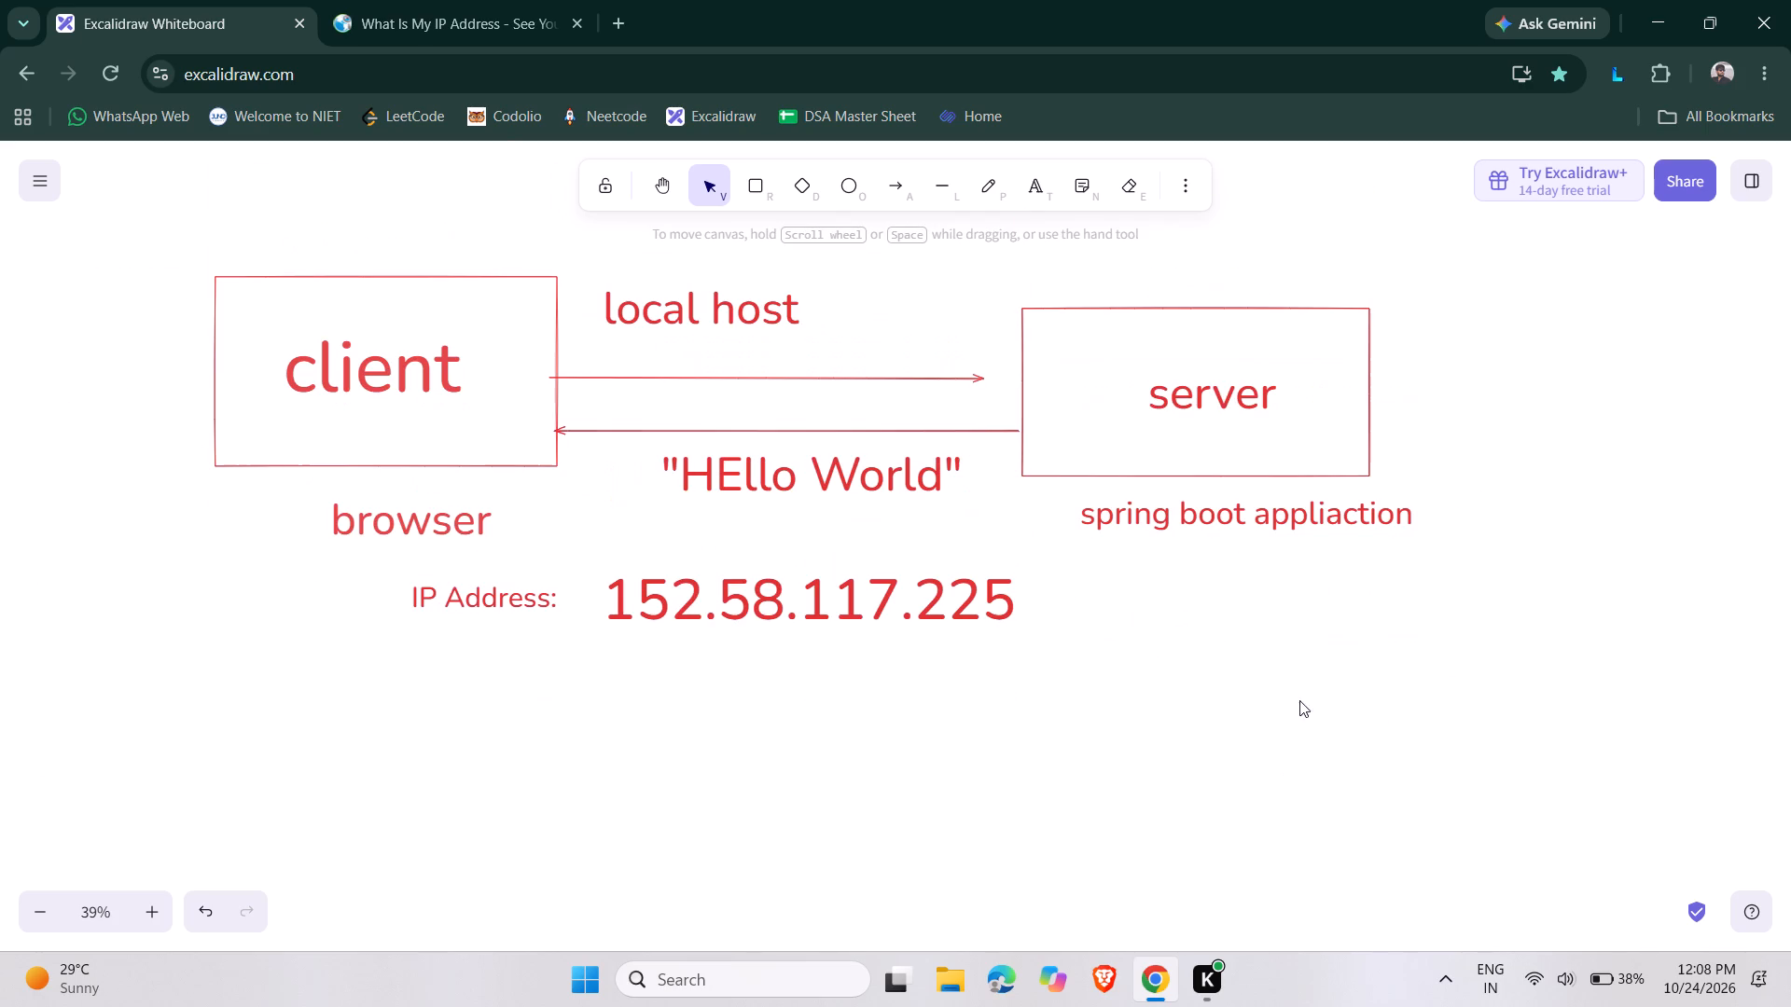
click(407, 593)
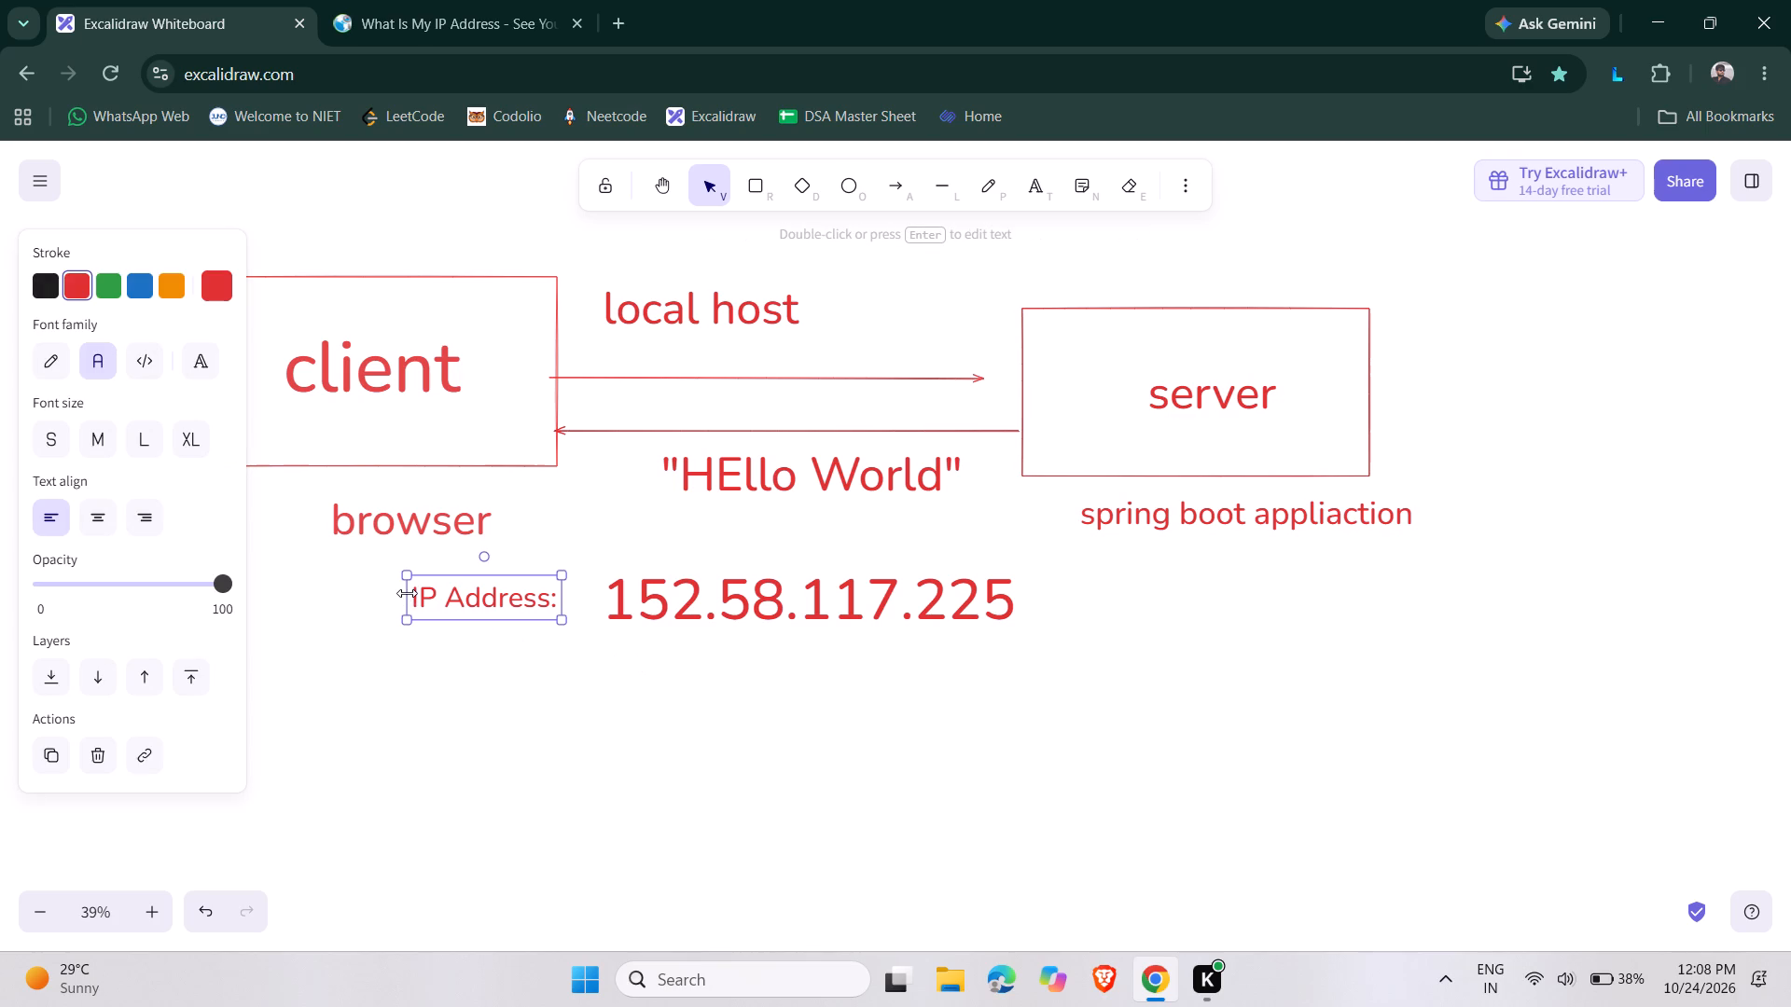
drag(562, 620, 561, 629)
click(629, 696)
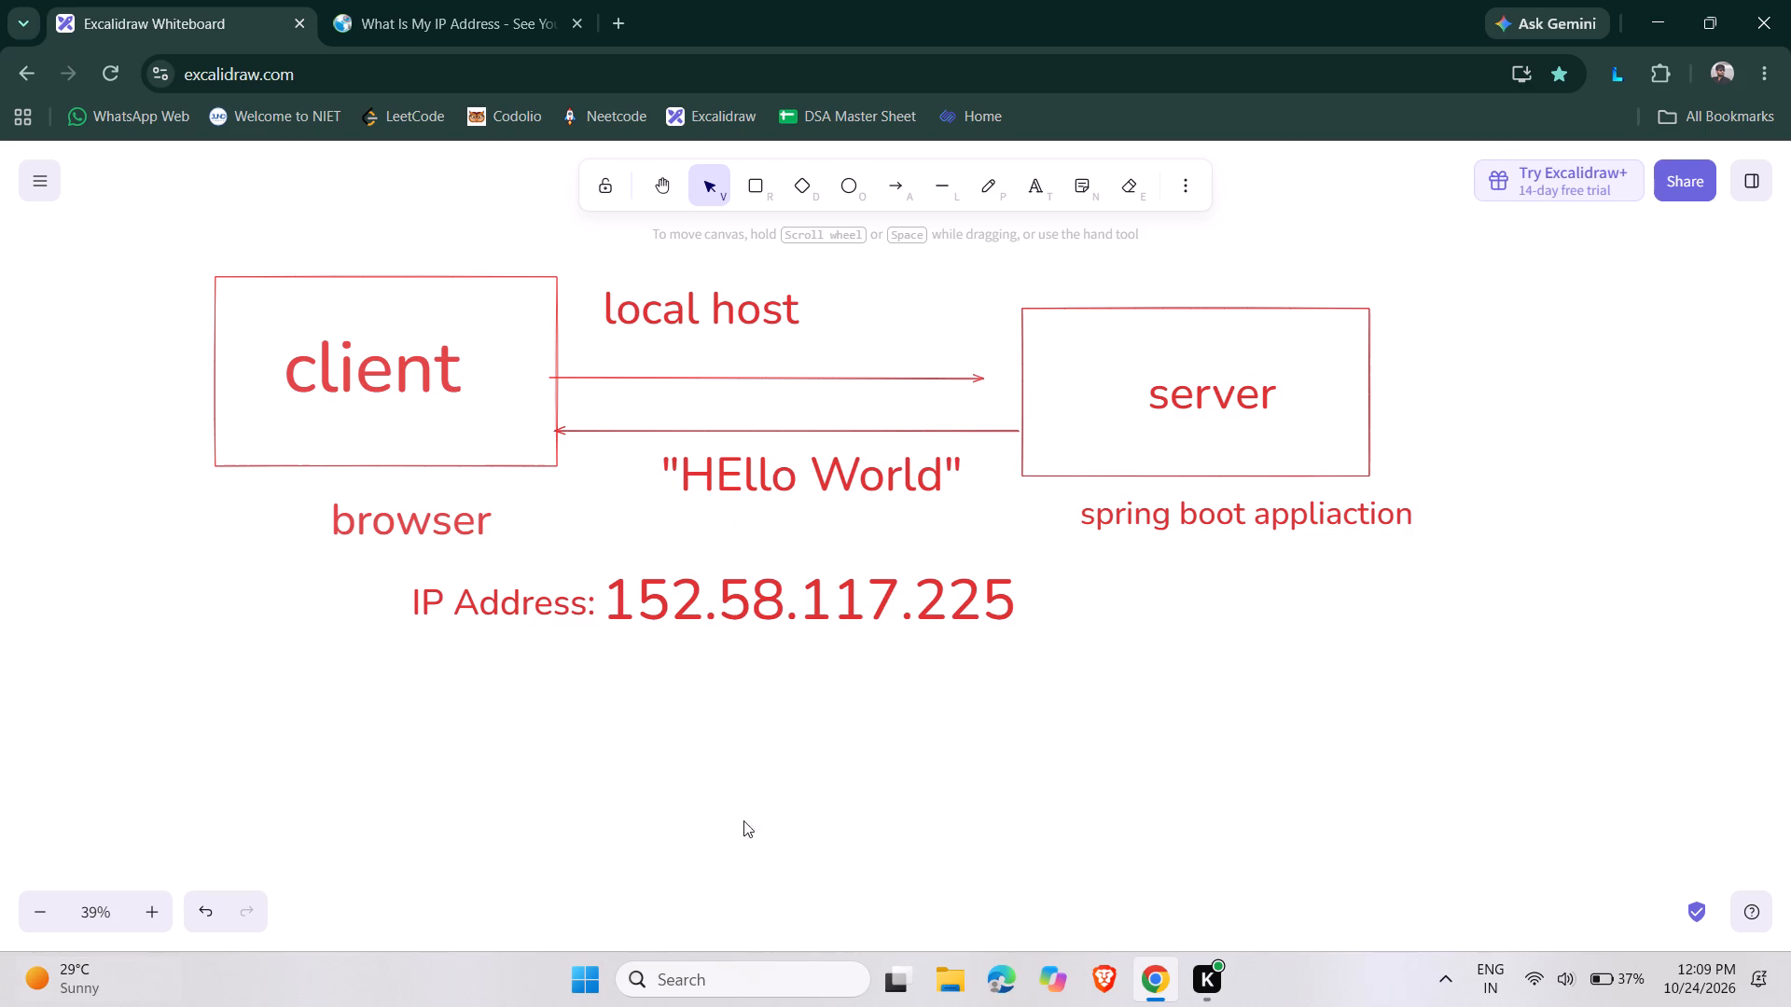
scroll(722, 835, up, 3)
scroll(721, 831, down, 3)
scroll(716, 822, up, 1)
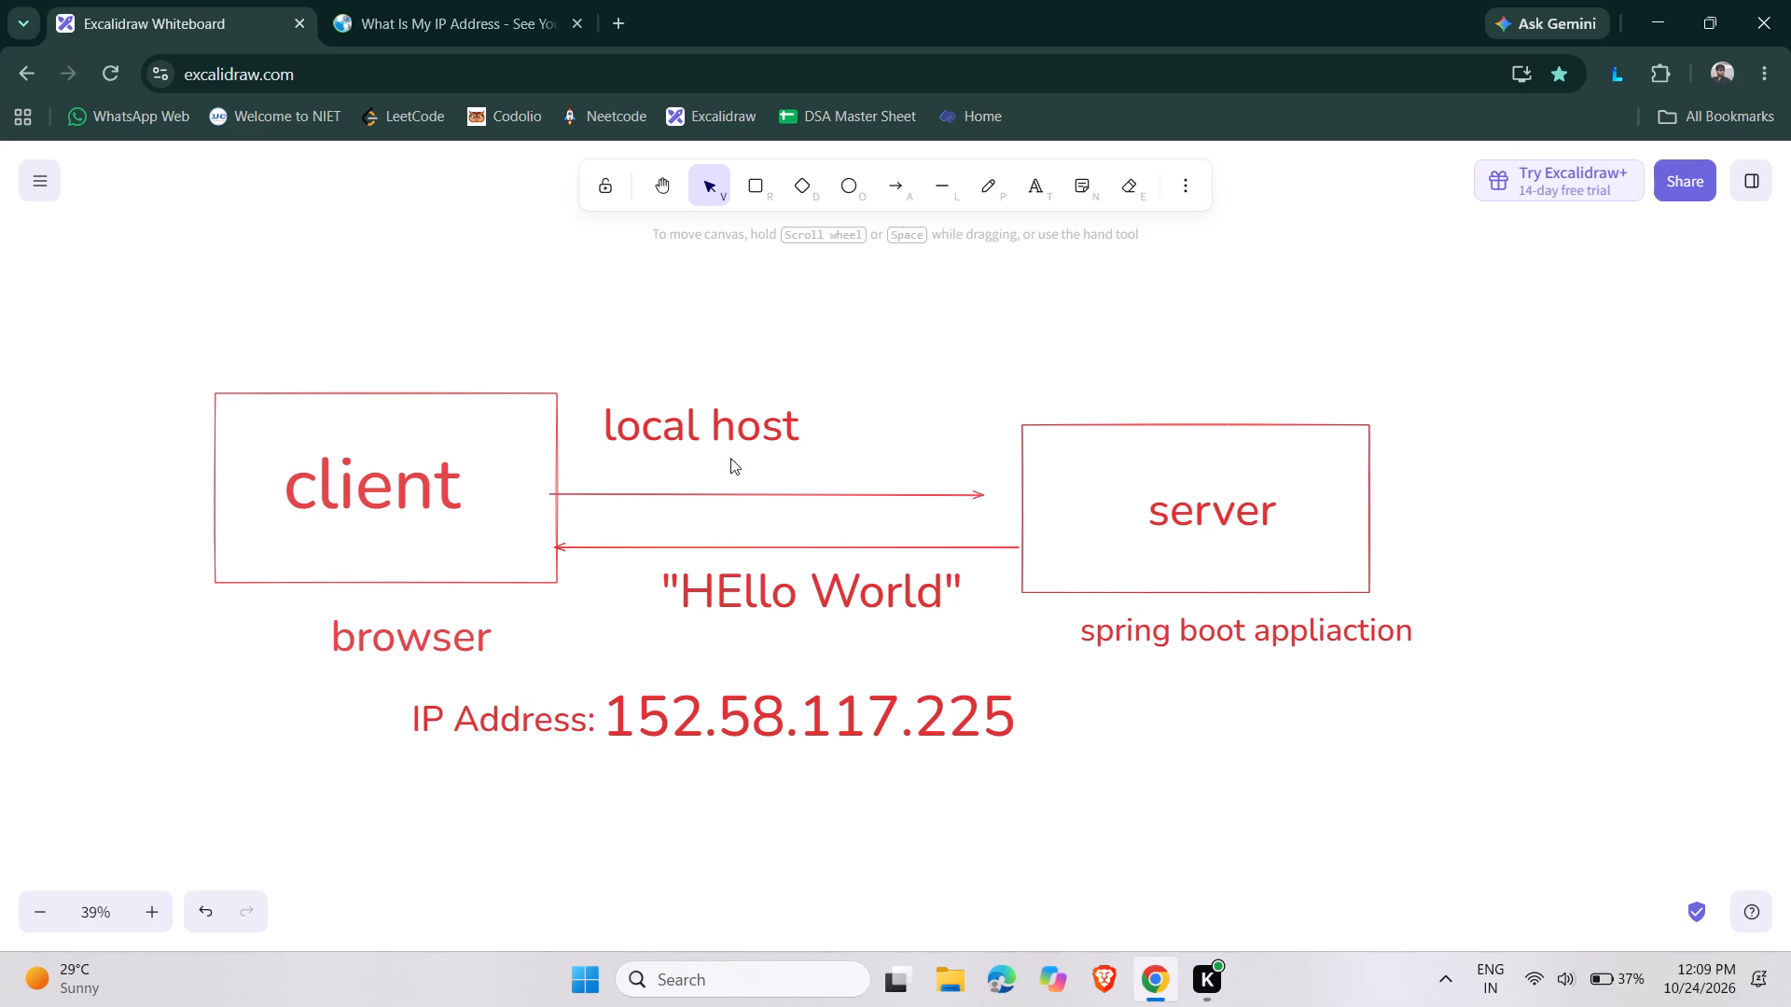
Look over the Excalidraw+ free-trial page and return to the whiteboard.
click(1544, 186)
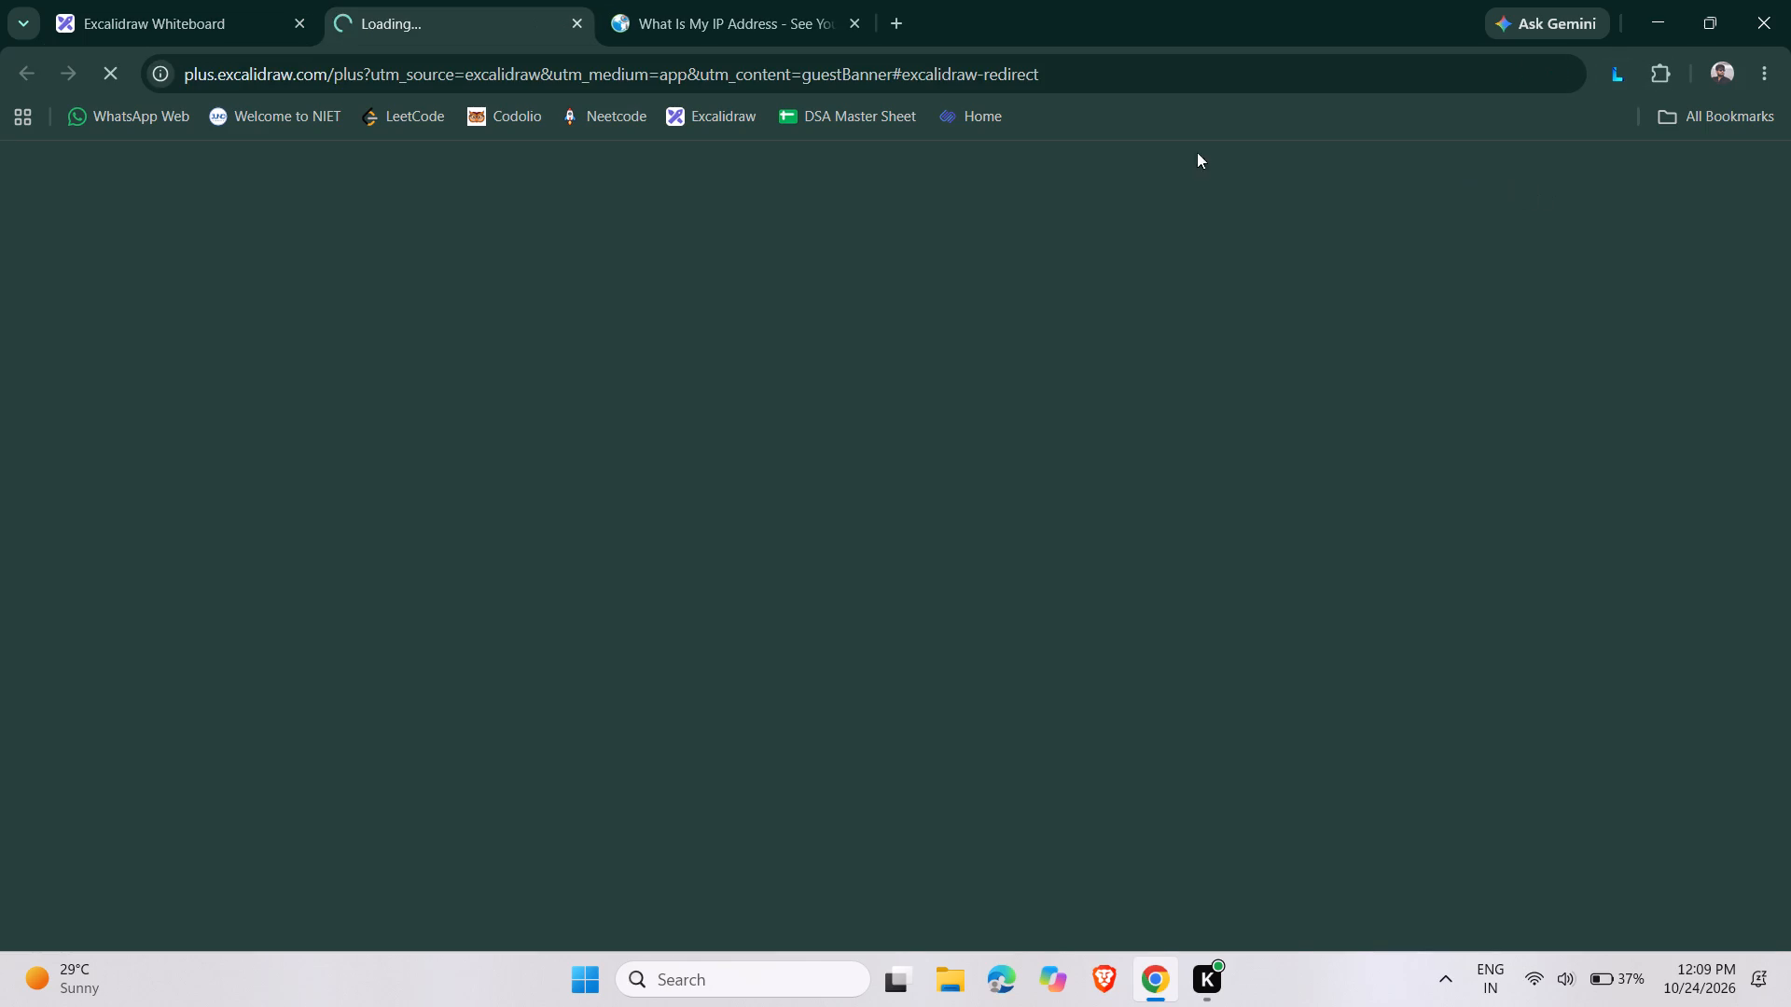
scroll(867, 640, down, 6)
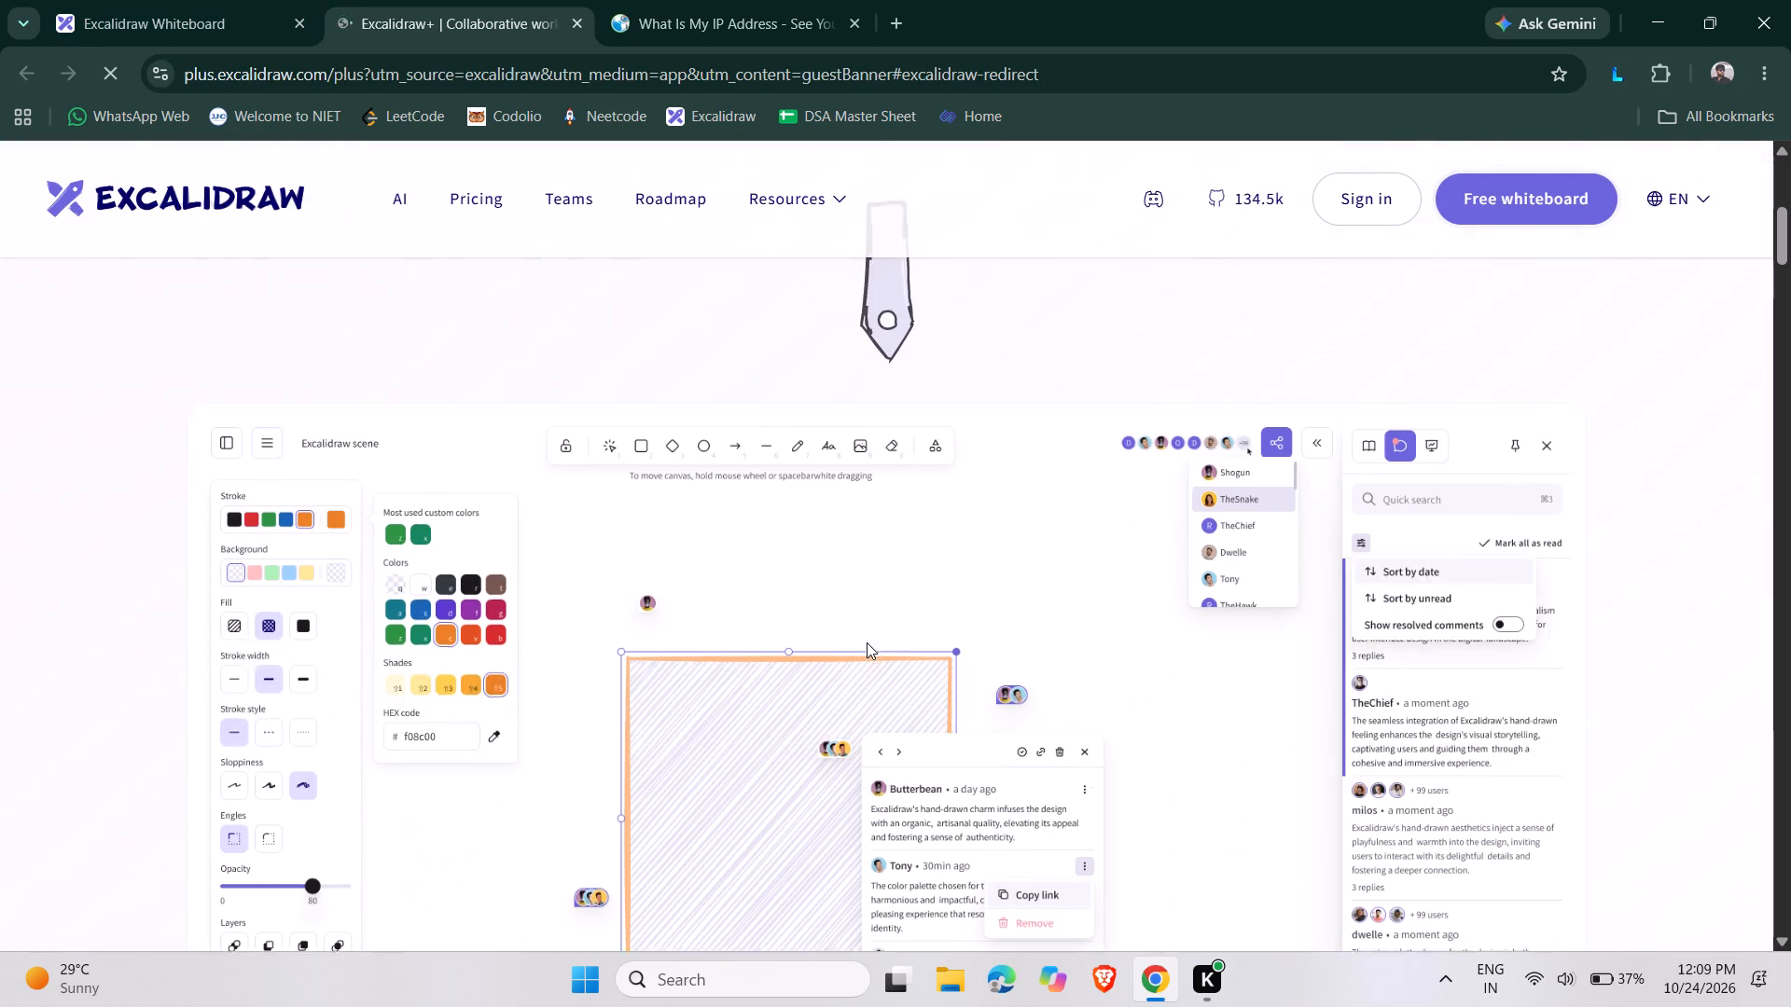
scroll(867, 642, up, 5)
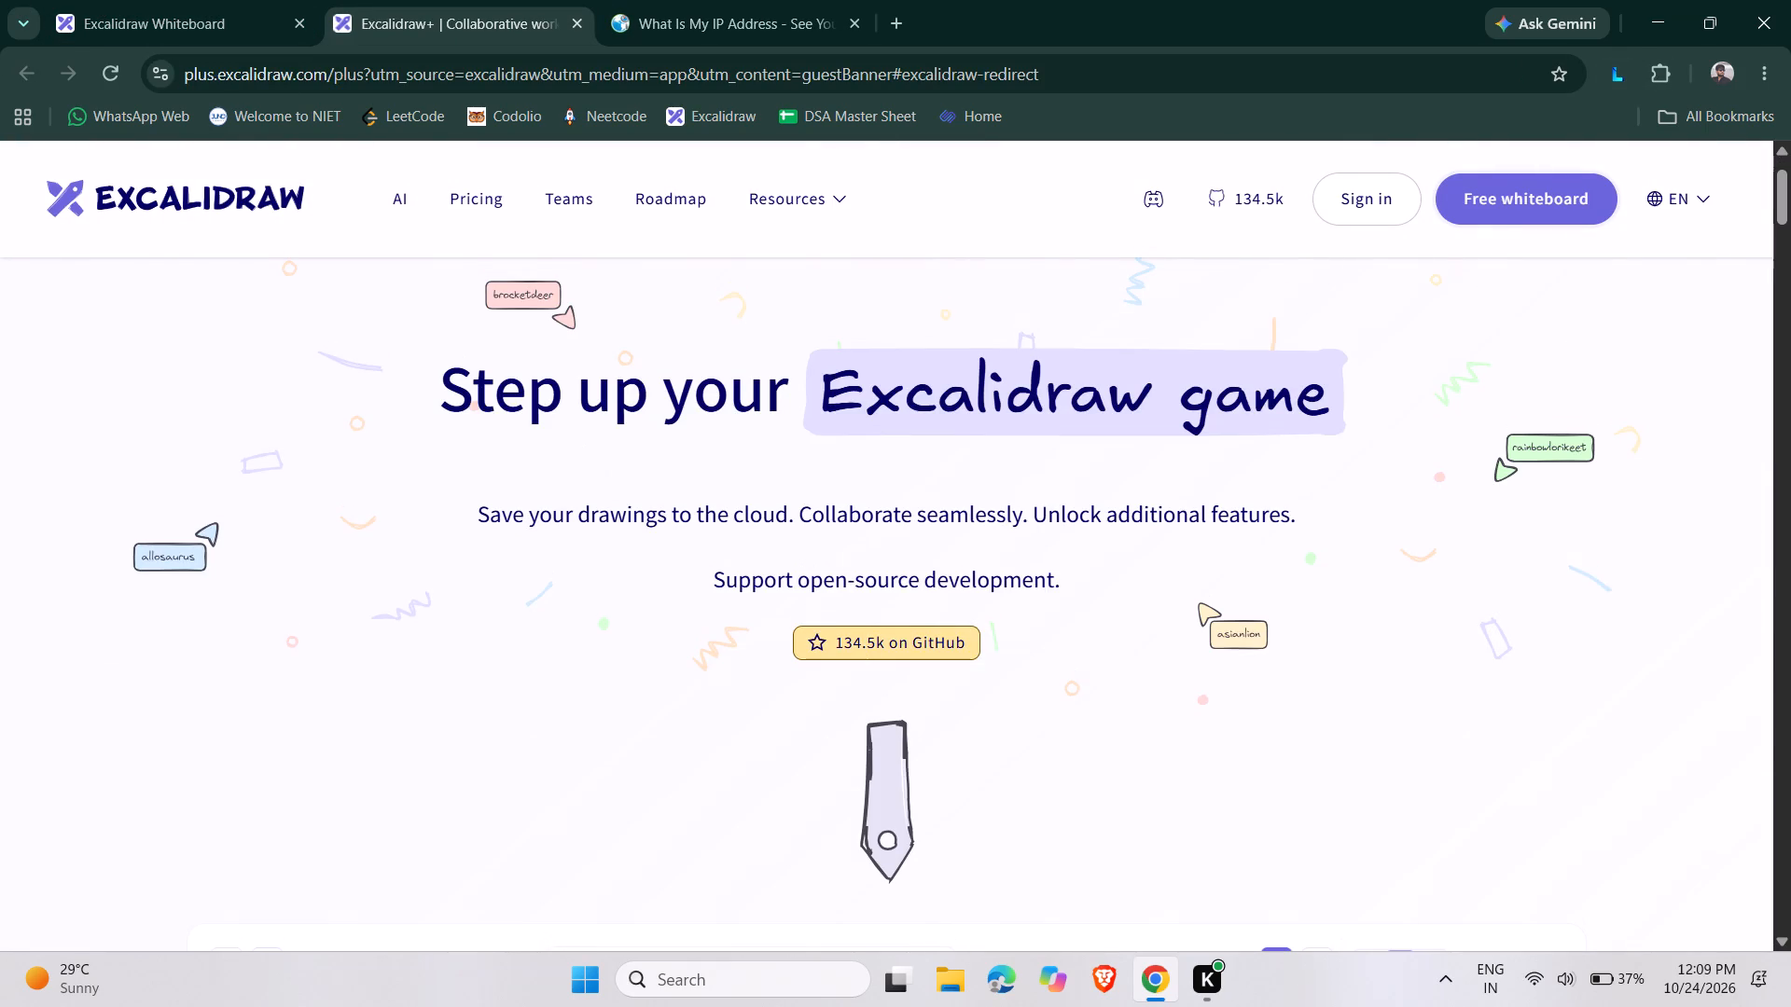
click(175, 0)
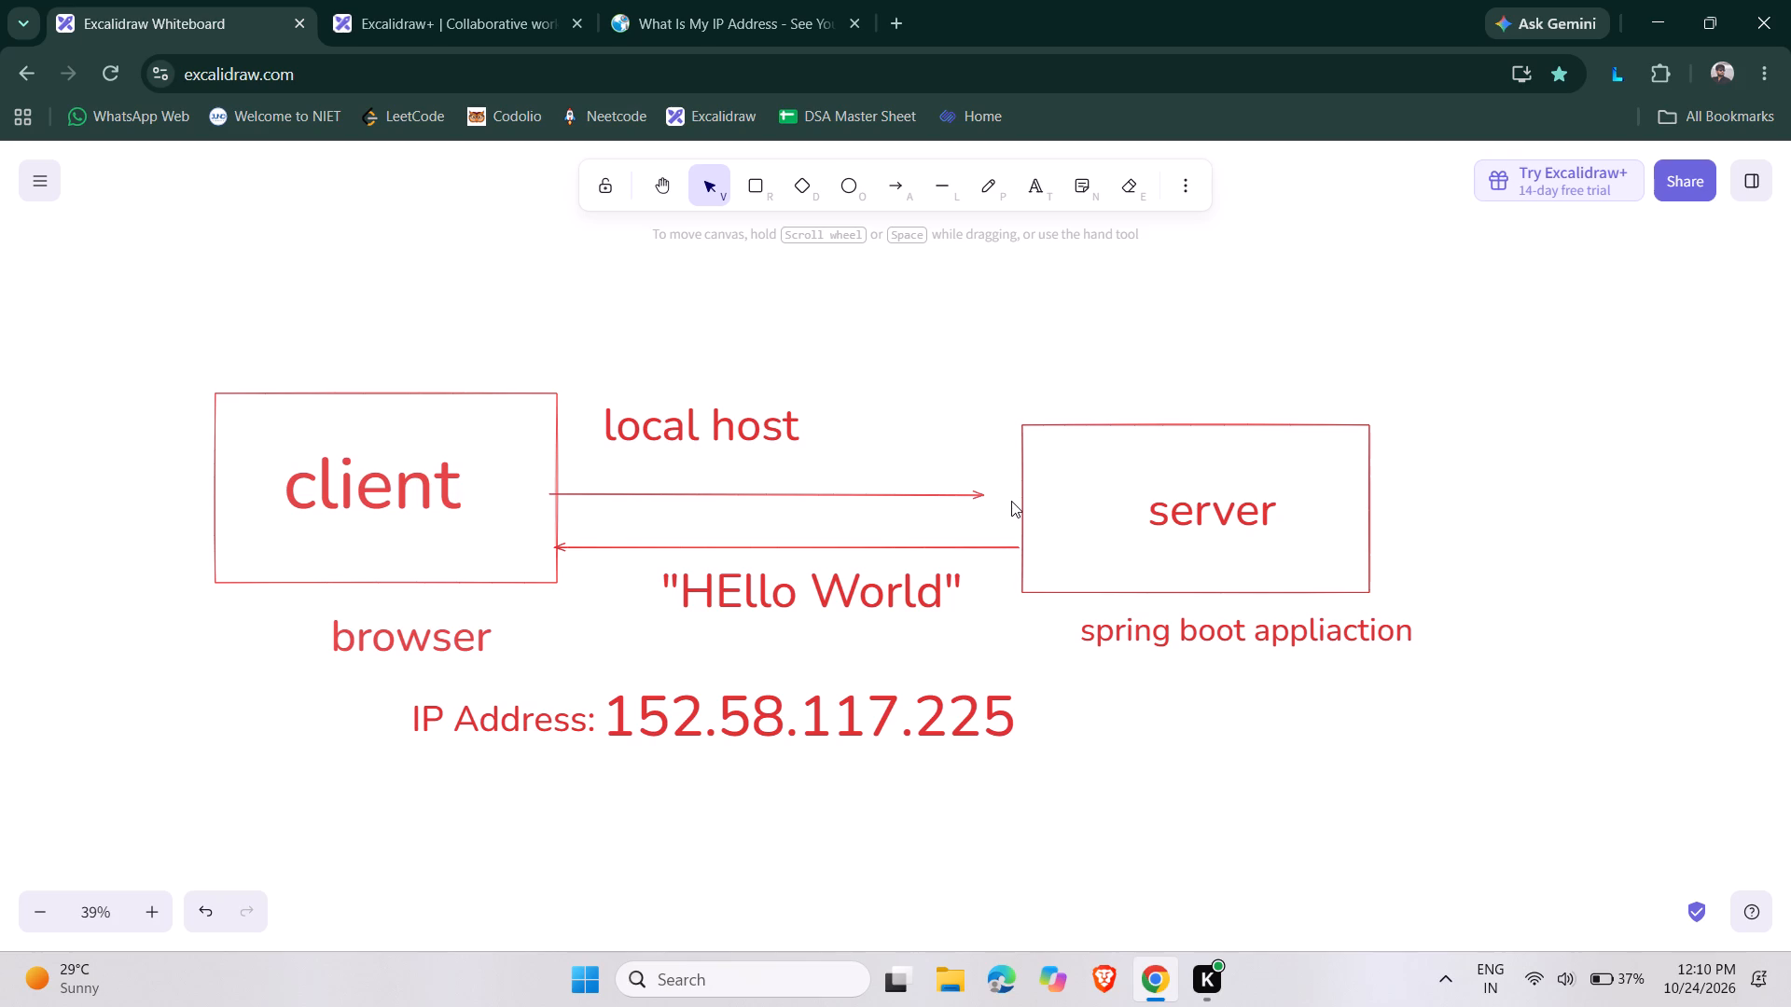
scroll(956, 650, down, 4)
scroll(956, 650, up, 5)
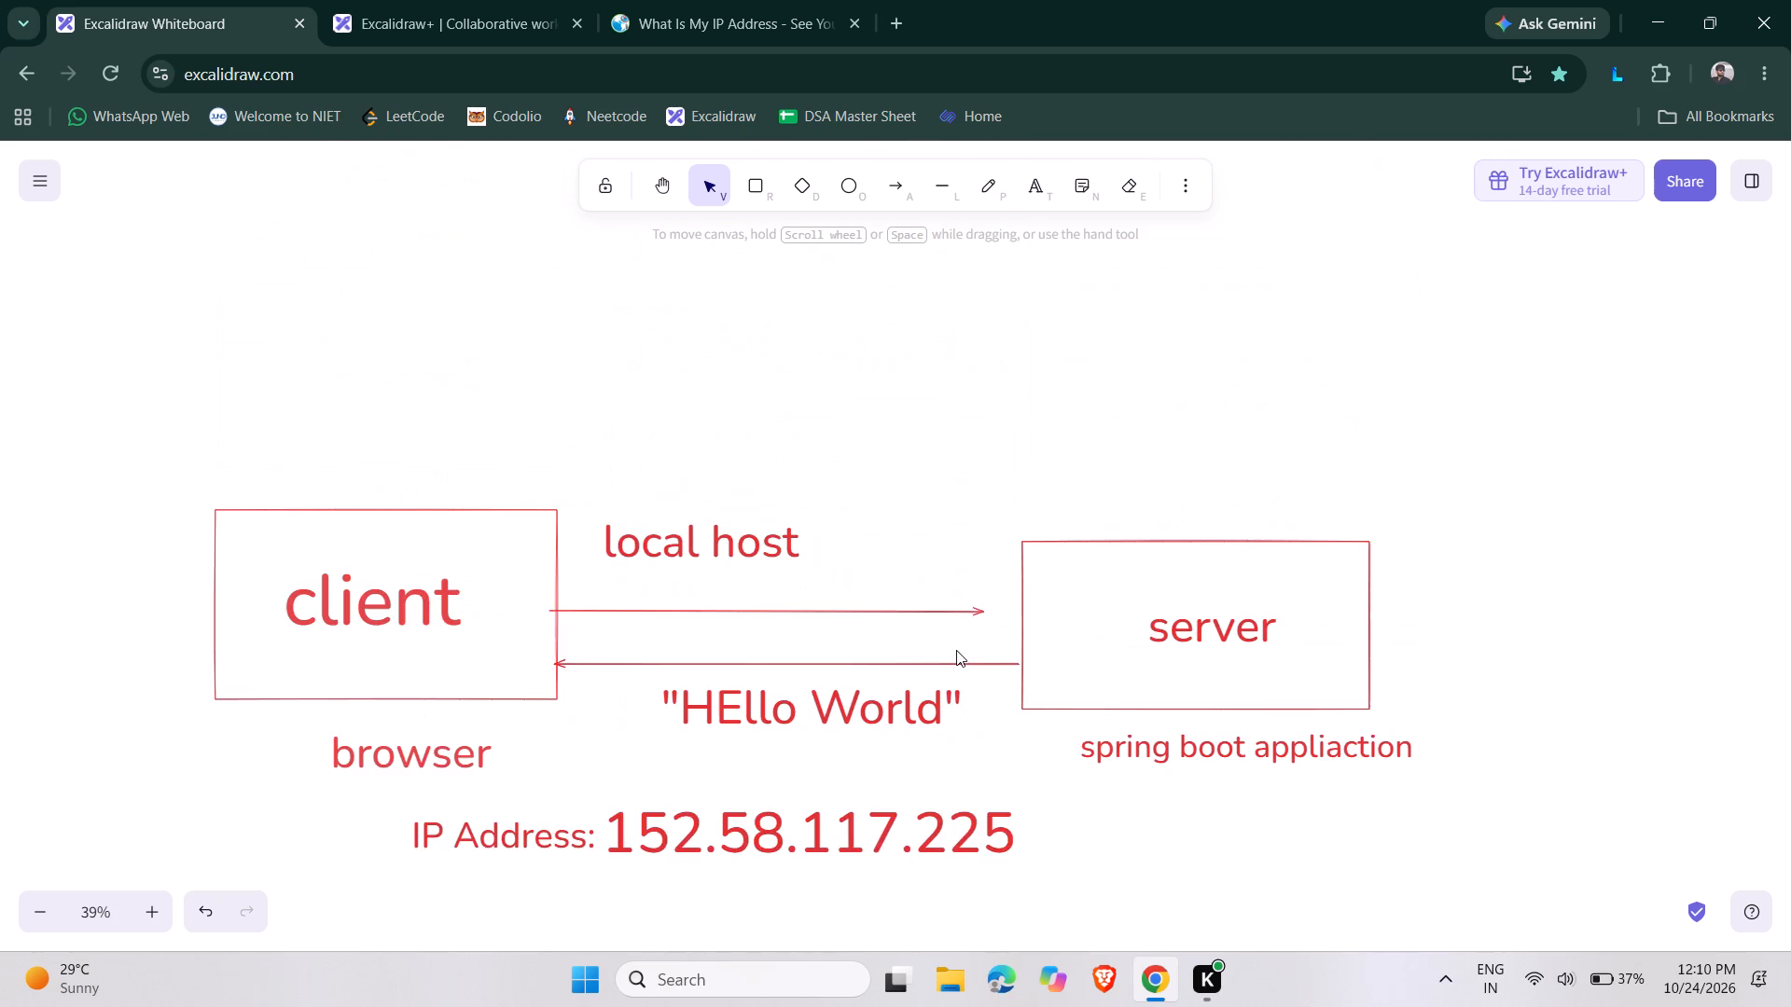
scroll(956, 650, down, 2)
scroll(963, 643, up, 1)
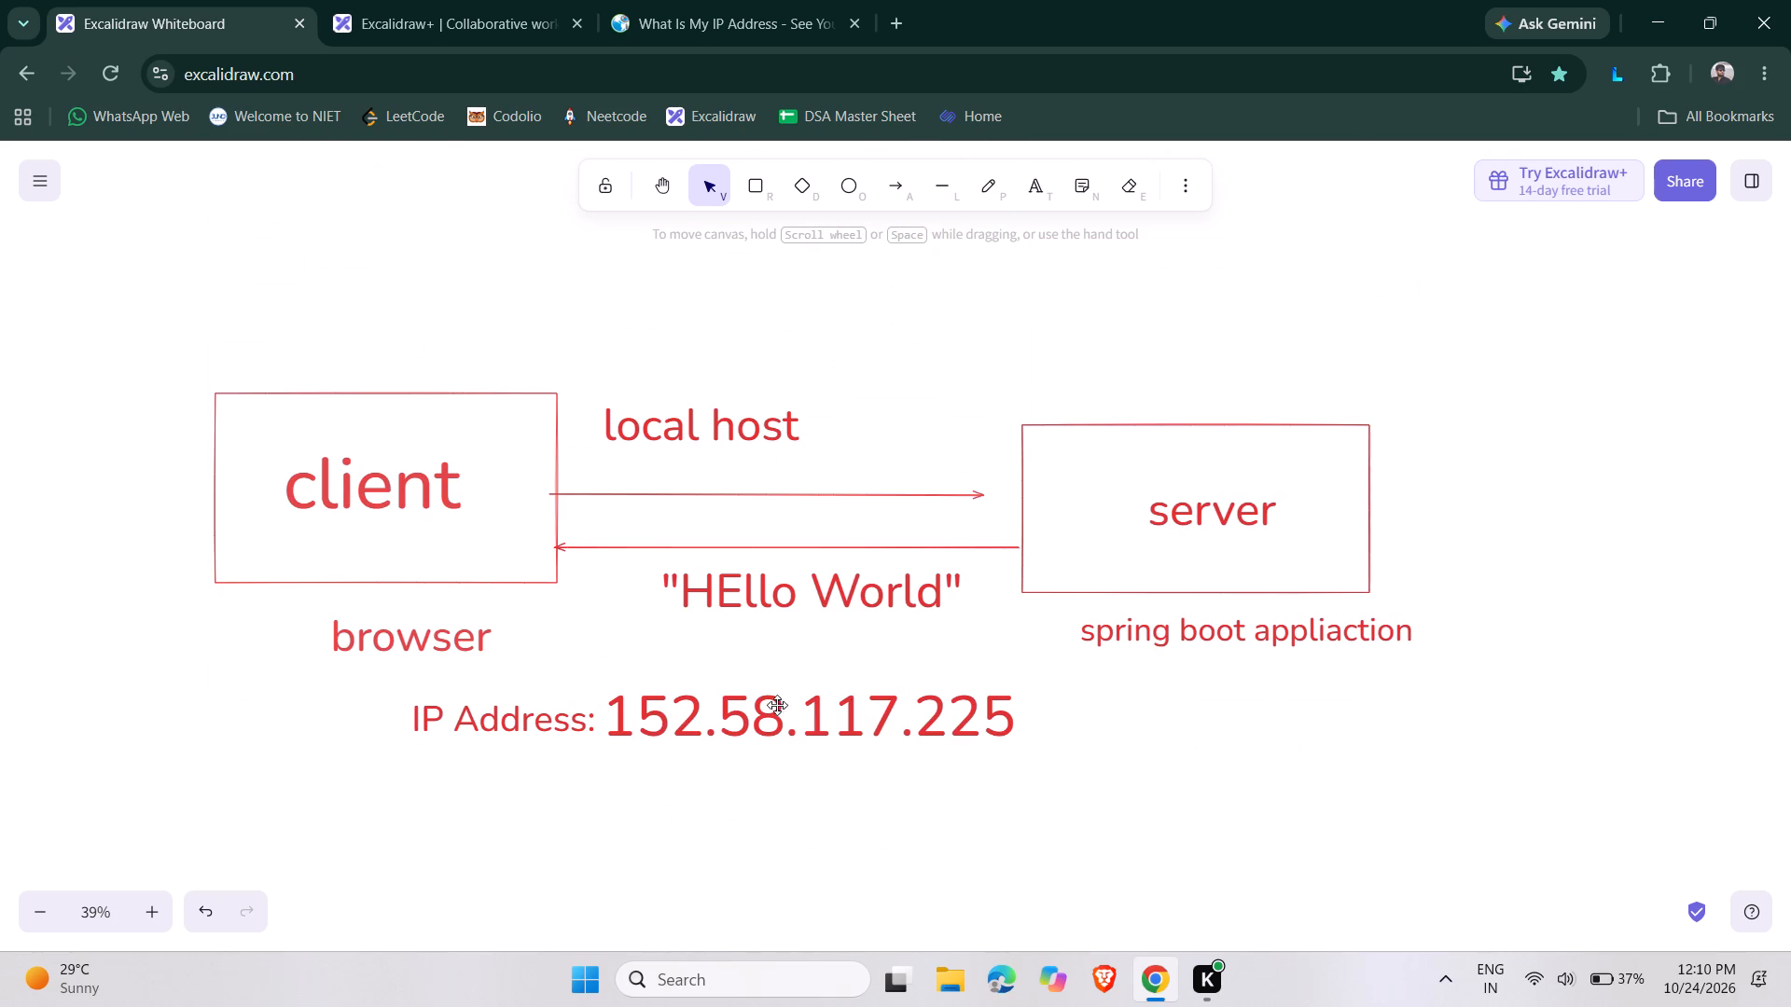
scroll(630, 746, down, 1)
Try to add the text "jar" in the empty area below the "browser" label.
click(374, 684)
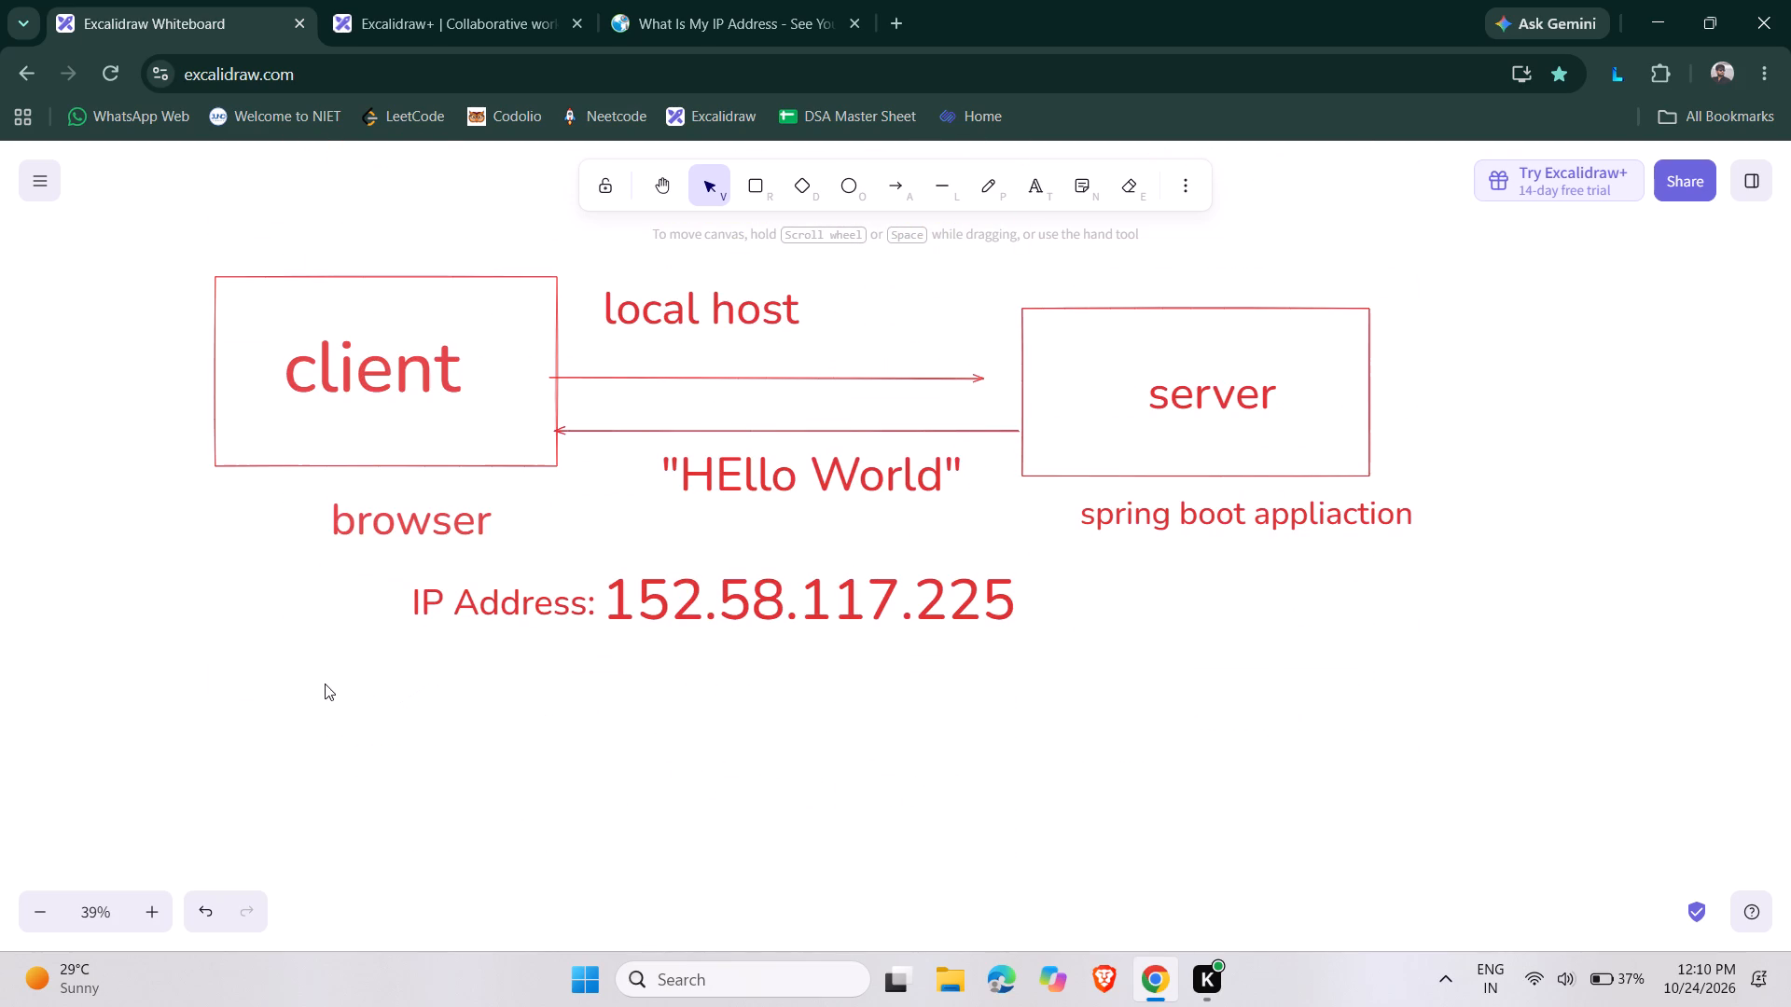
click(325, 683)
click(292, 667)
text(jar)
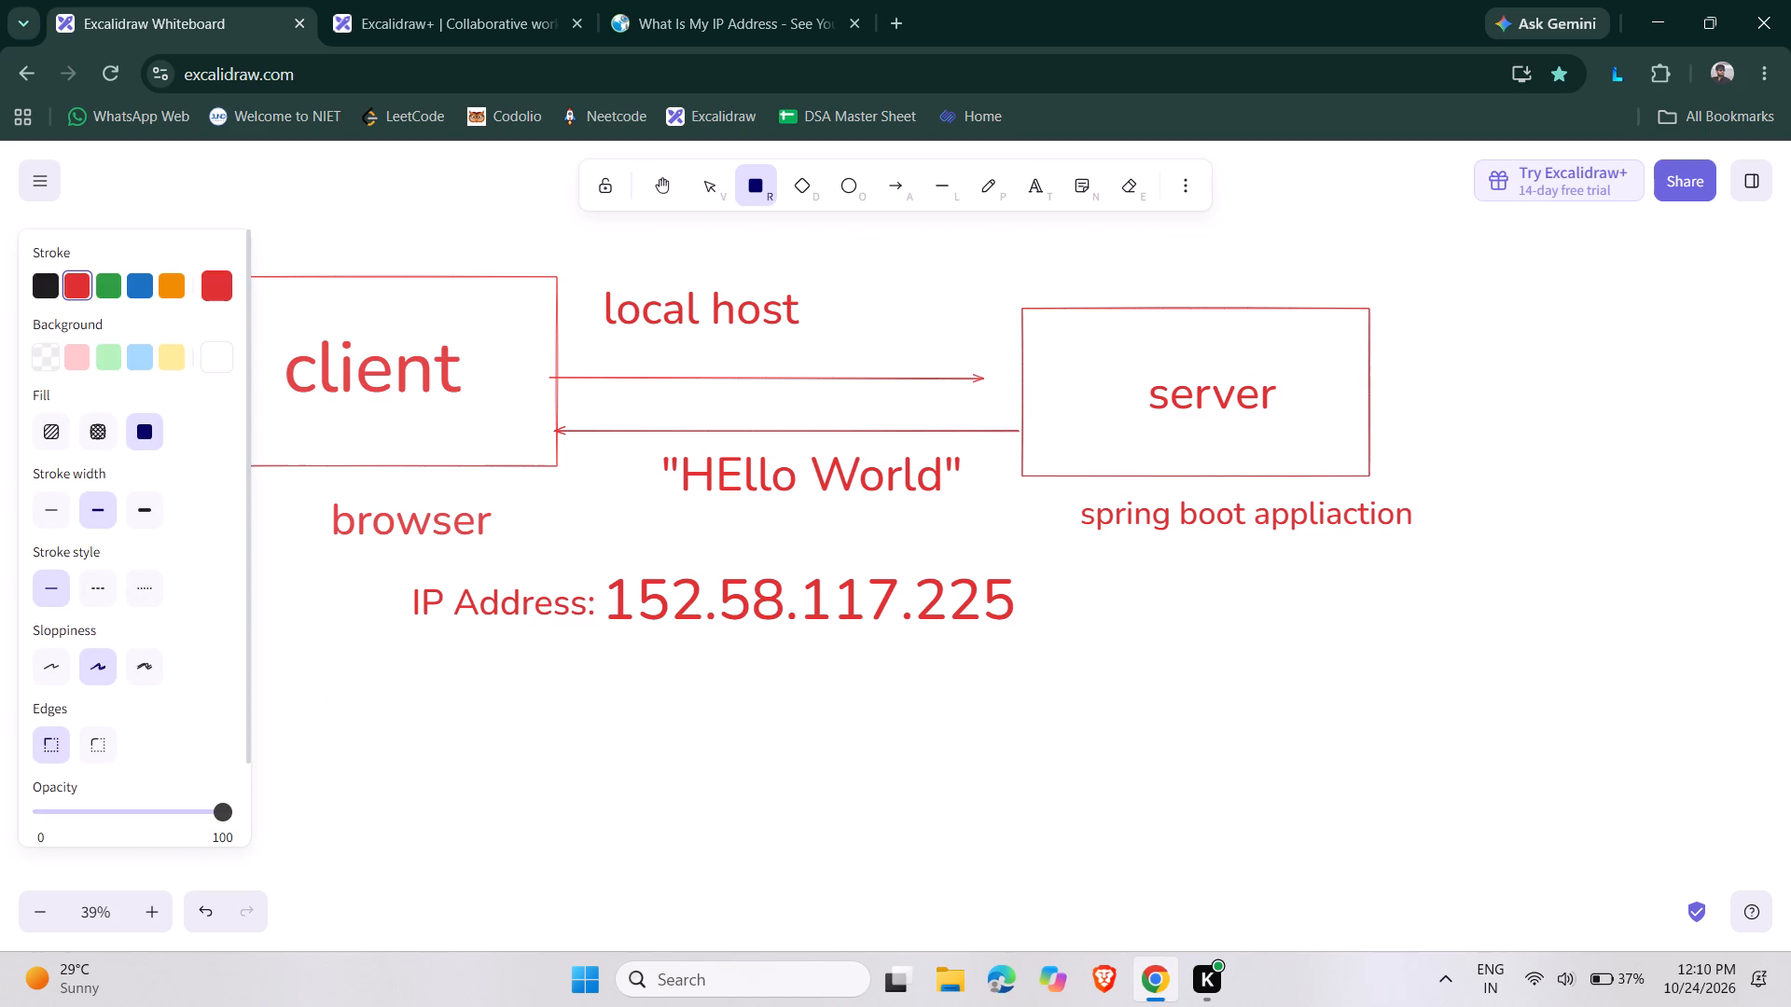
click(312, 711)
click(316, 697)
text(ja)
Draw a small zigzag arrow with several points in the empty area below the "browser" label.
double_click(316, 697)
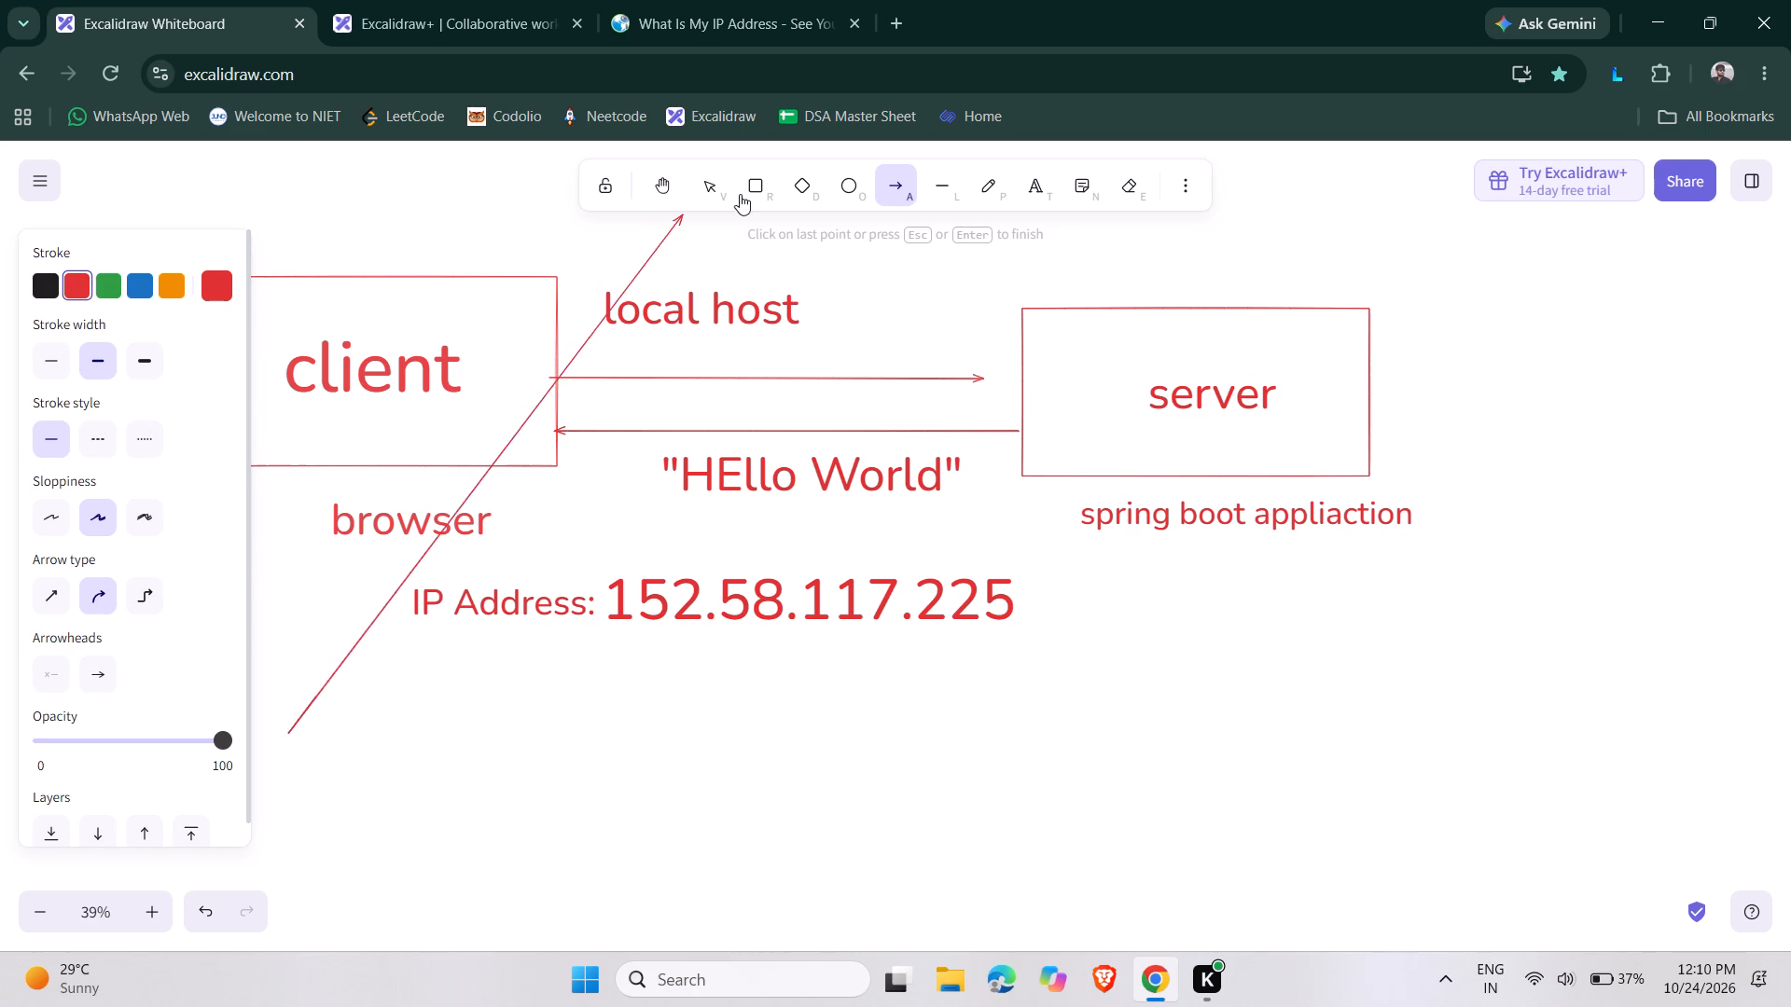
click(327, 724)
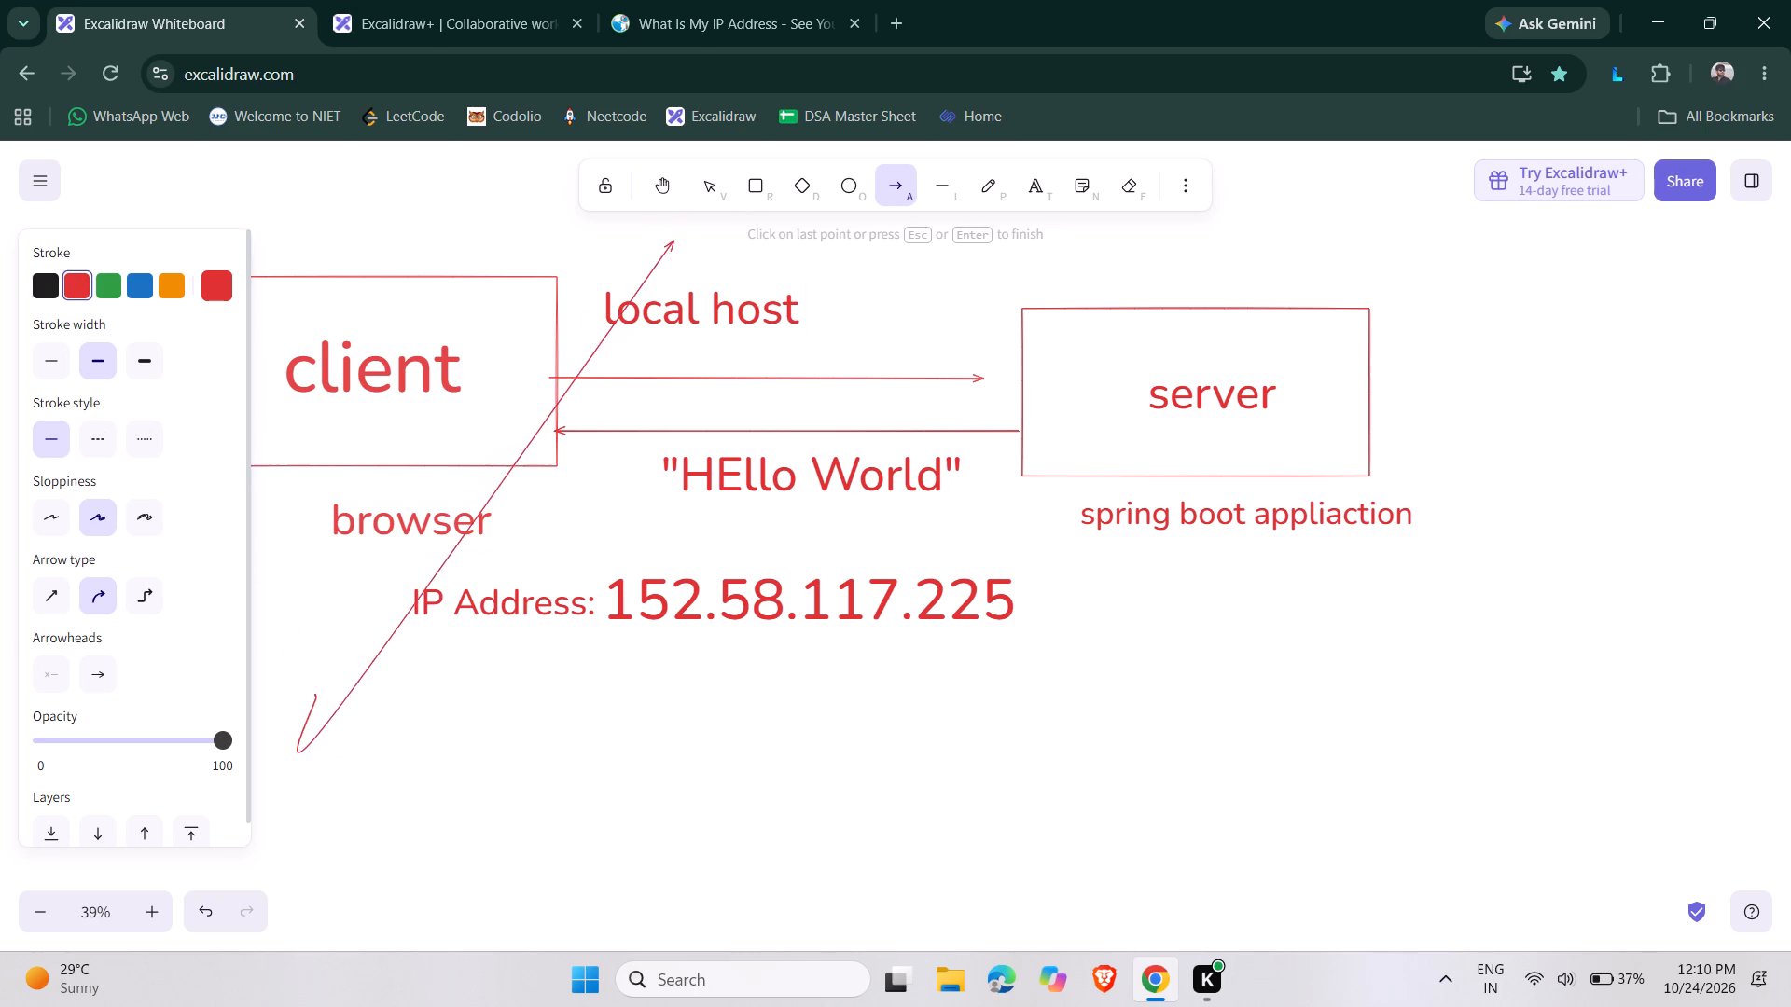
click(316, 729)
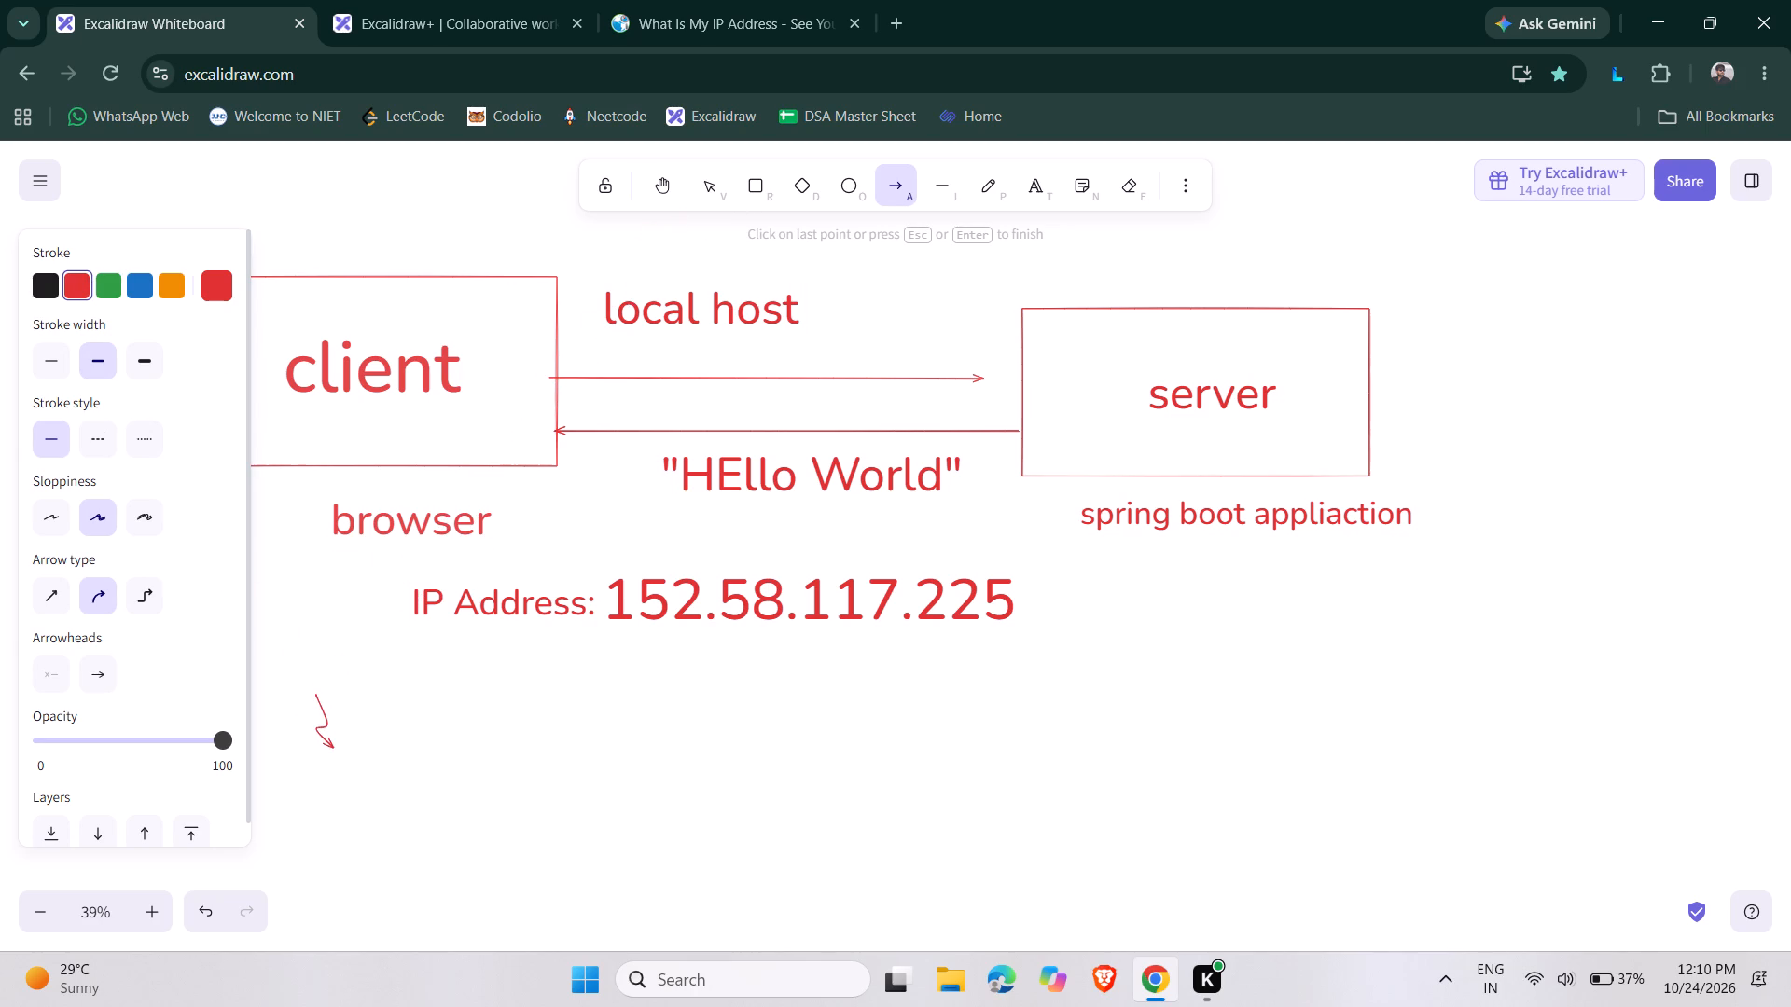
click(333, 747)
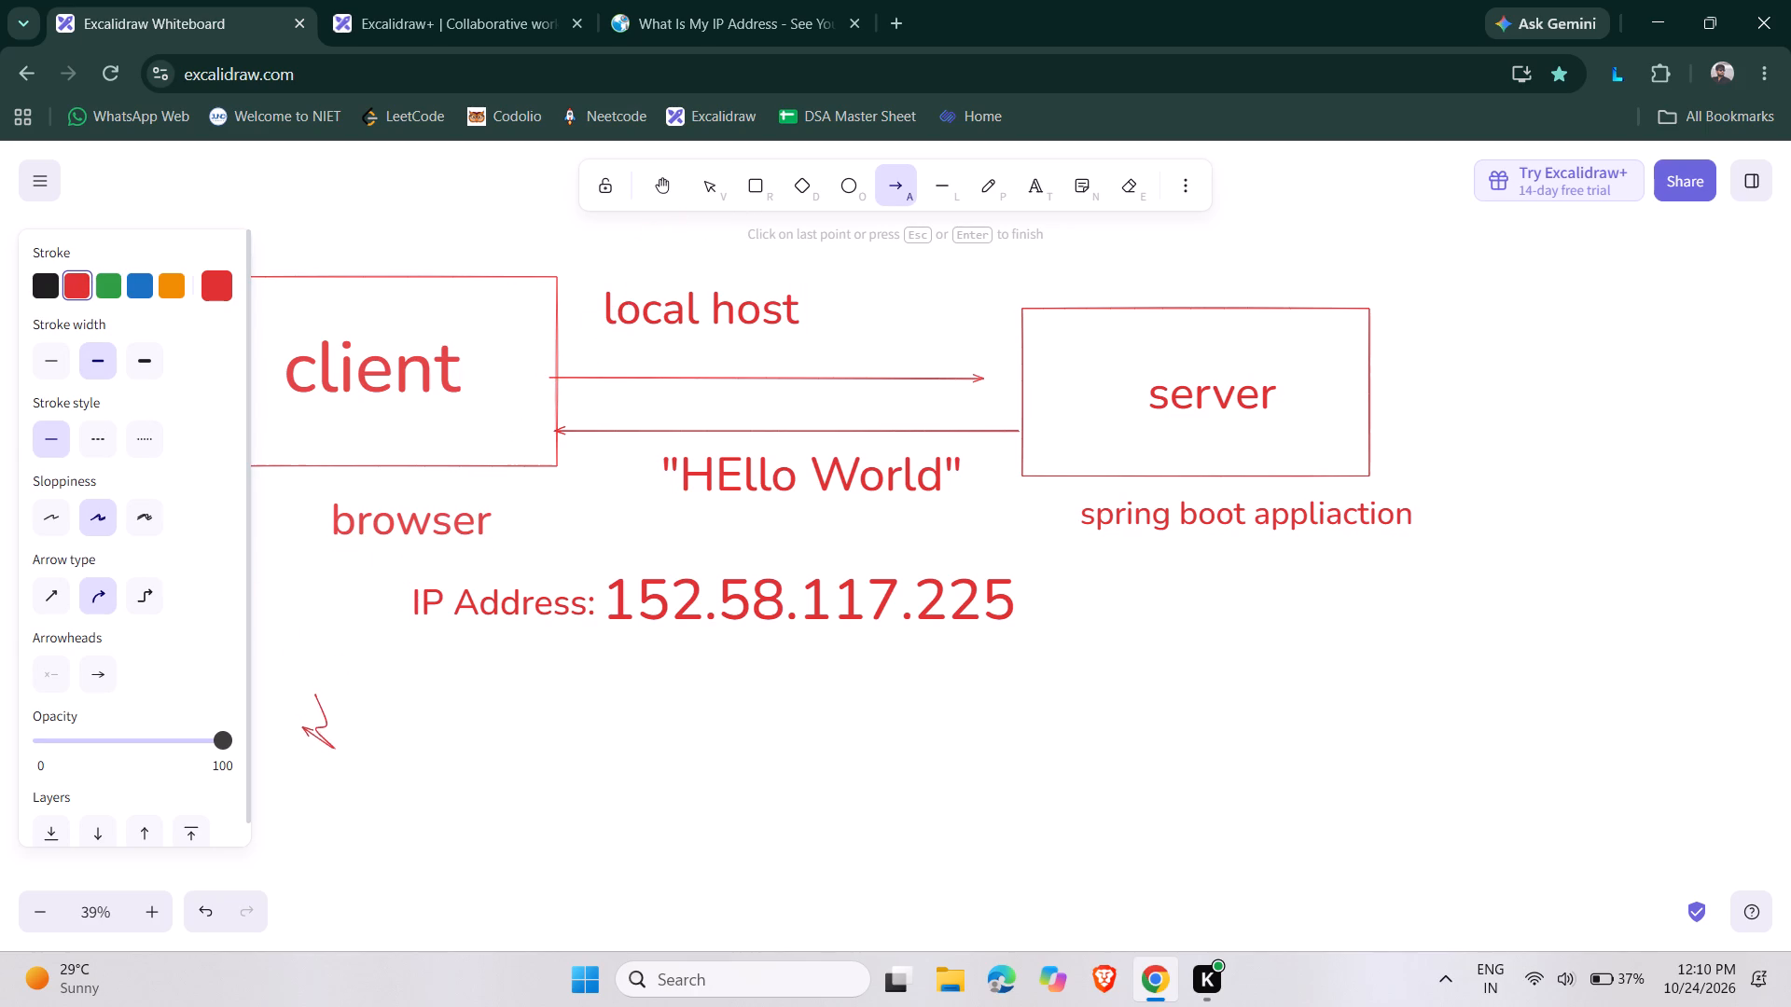
click(315, 729)
Set the stroke colour to purple 9c36b5.
key(f)
text(fass)
text(dsdfff)
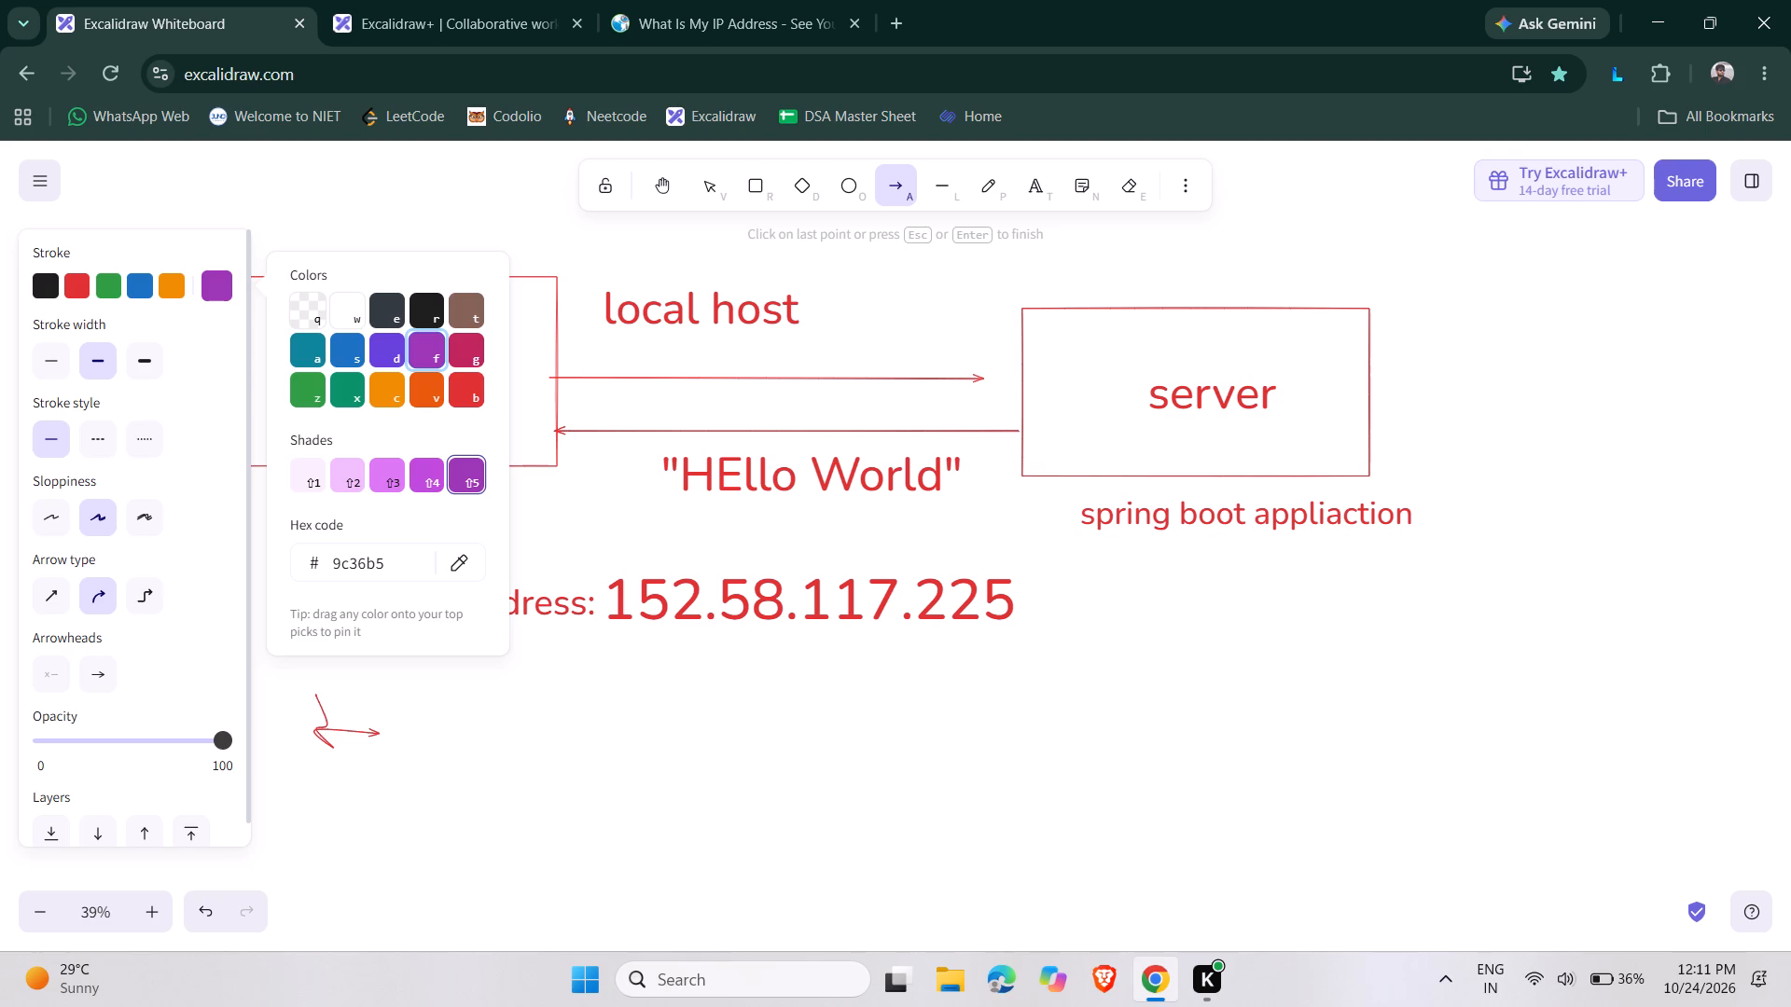
Close the What Is My IP Address and Excalidraw+ tabs.
click(854, 20)
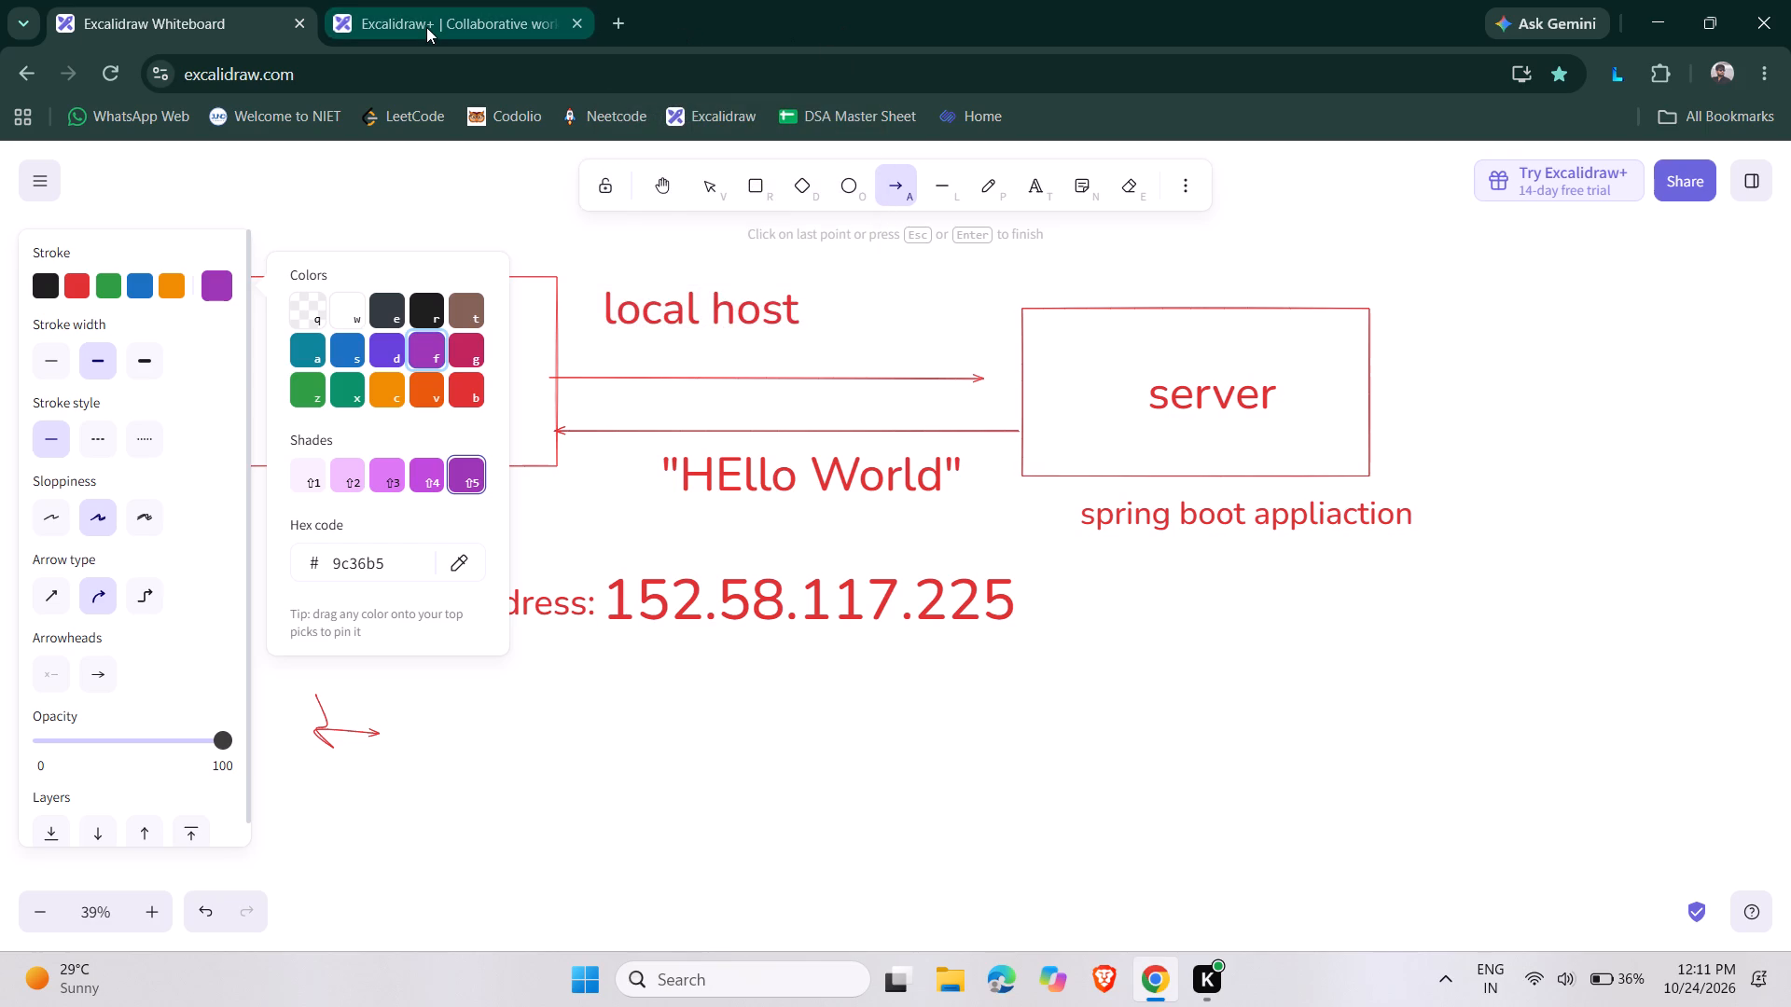
click(426, 27)
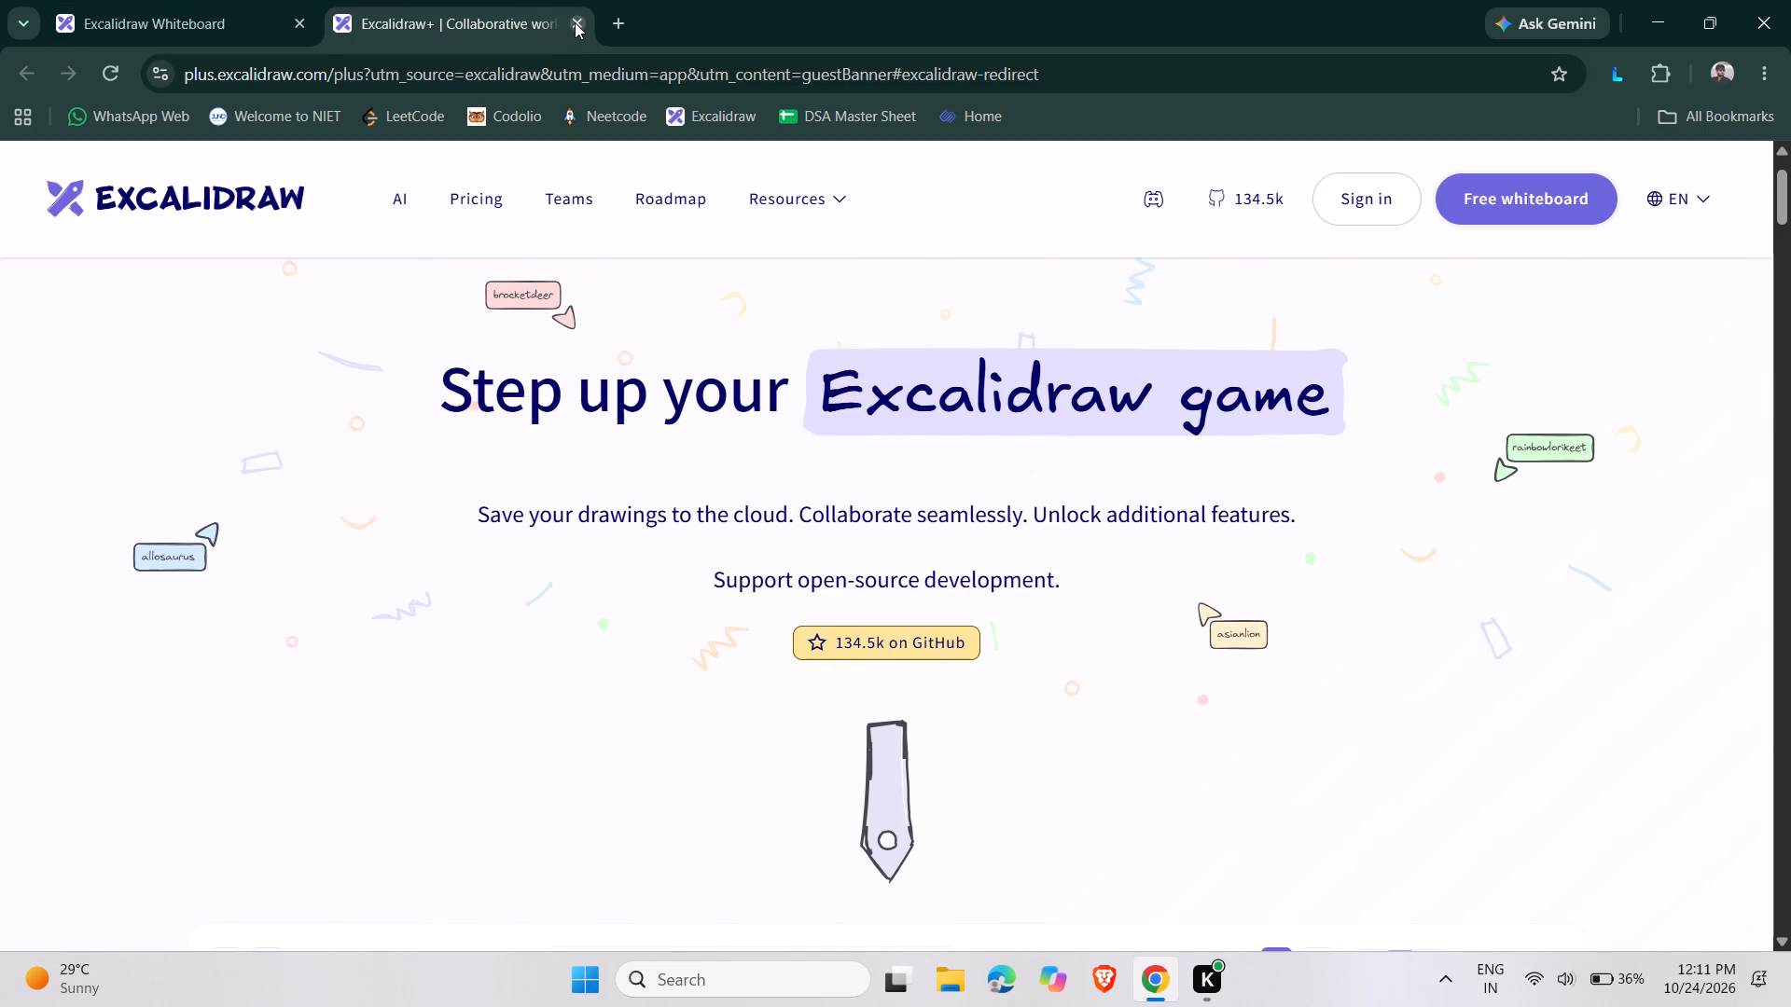
click(575, 22)
Extend the zigzag arrow with a long, nearly horizontal segment below the IP address line and finish it.
click(646, 750)
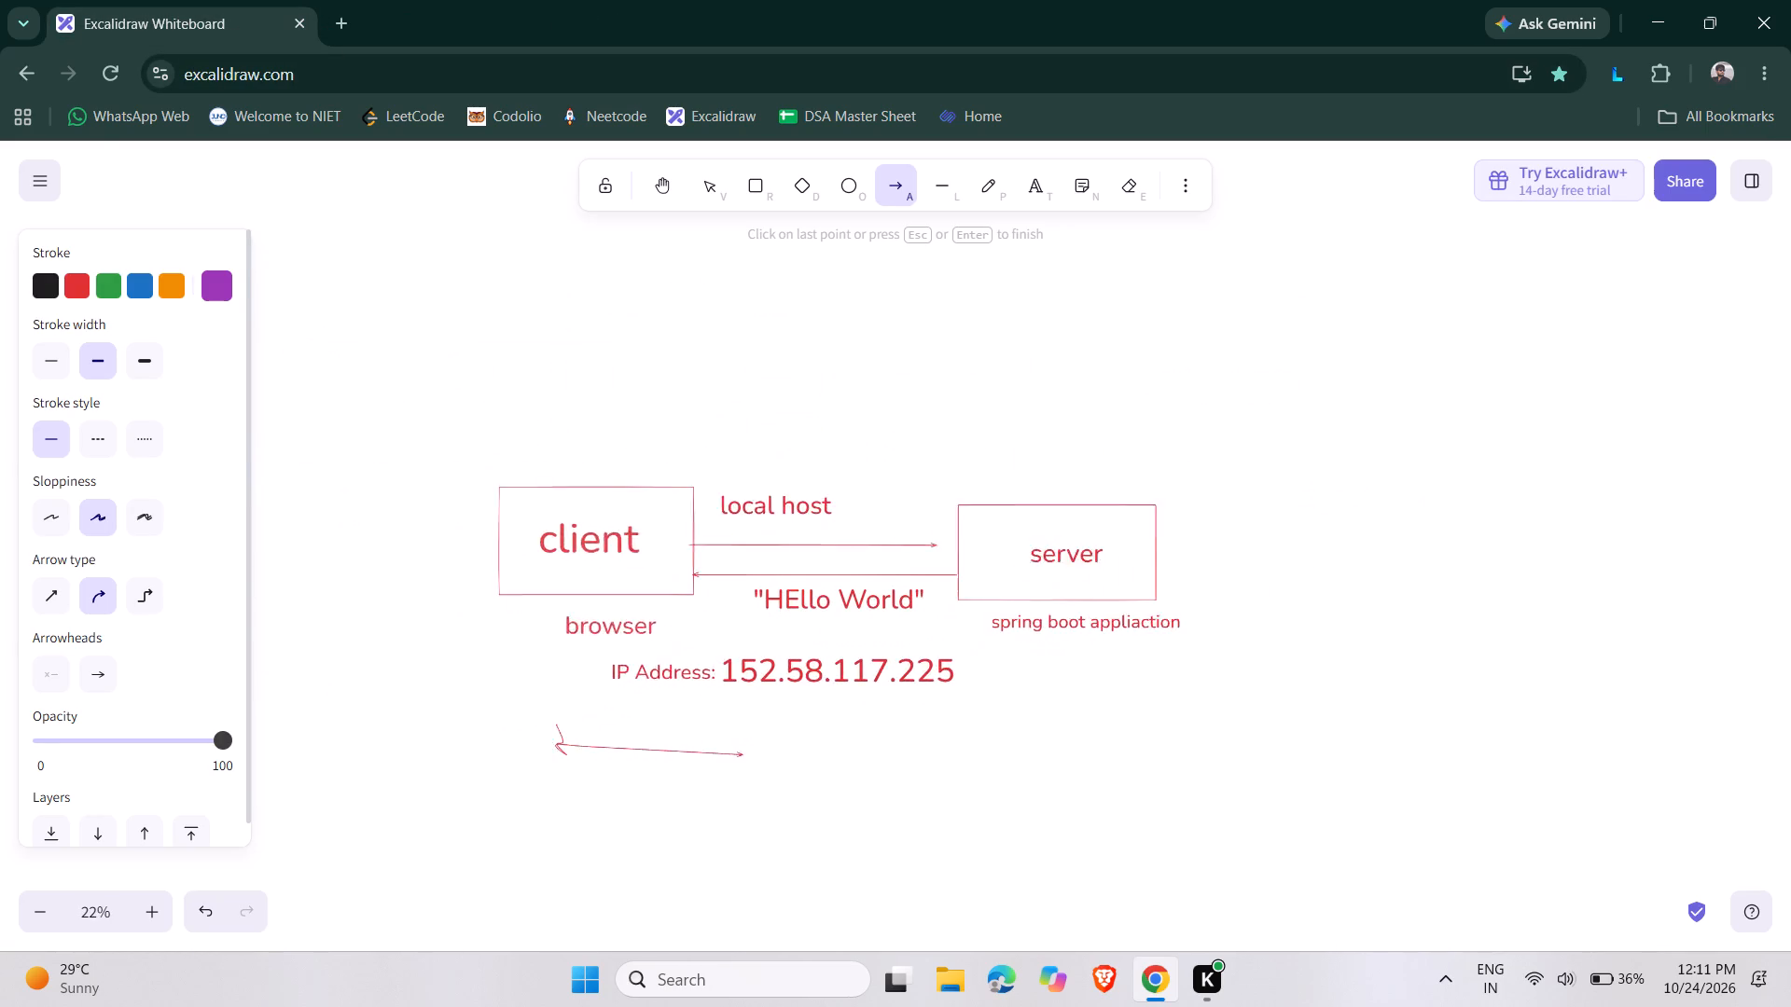
click(657, 189)
click(718, 197)
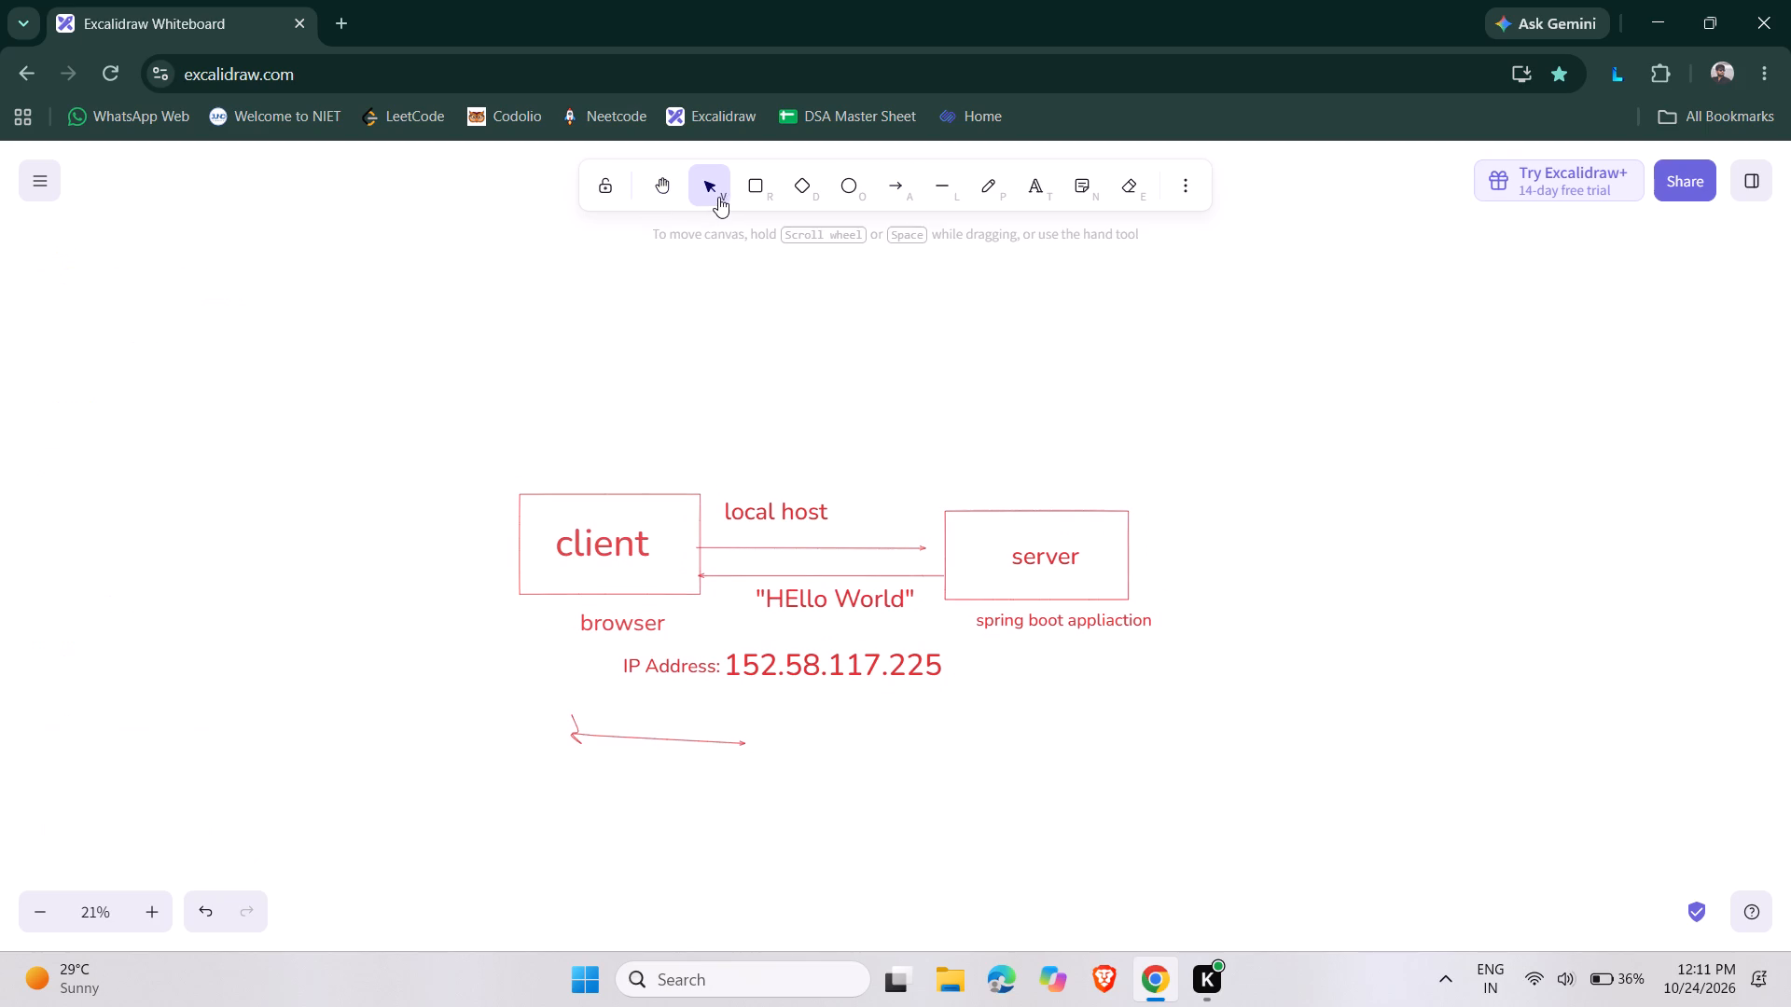
drag(767, 324, 892, 415)
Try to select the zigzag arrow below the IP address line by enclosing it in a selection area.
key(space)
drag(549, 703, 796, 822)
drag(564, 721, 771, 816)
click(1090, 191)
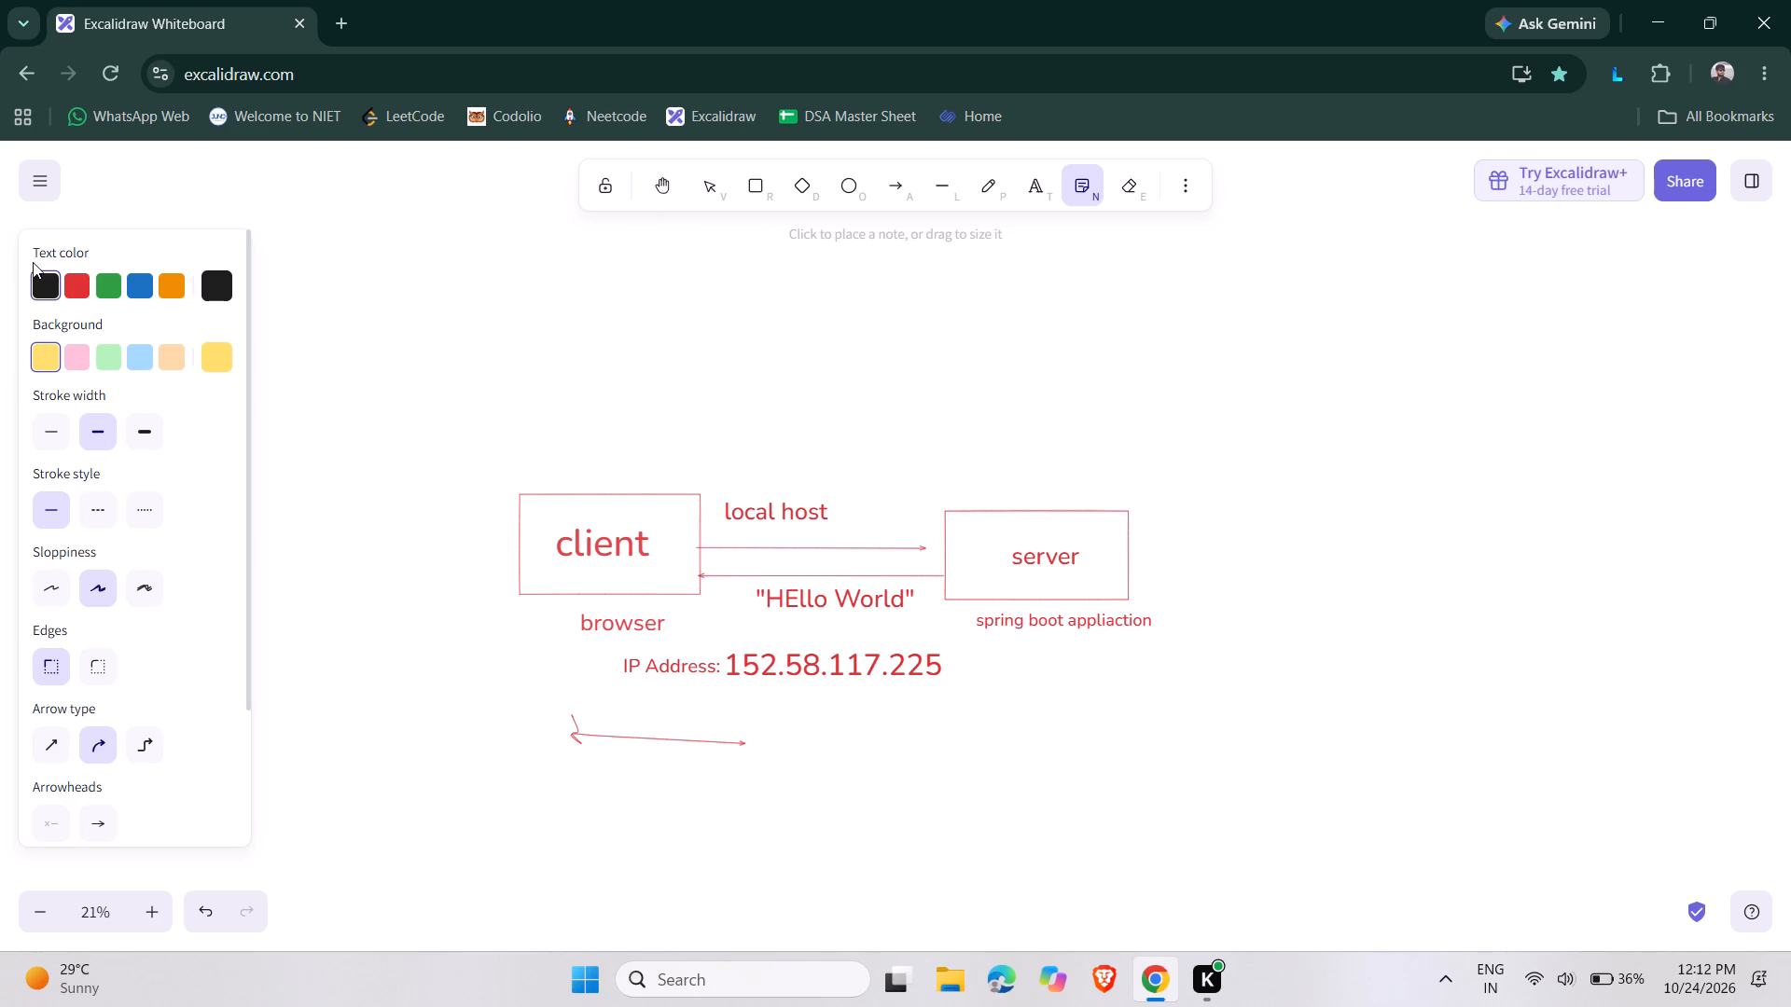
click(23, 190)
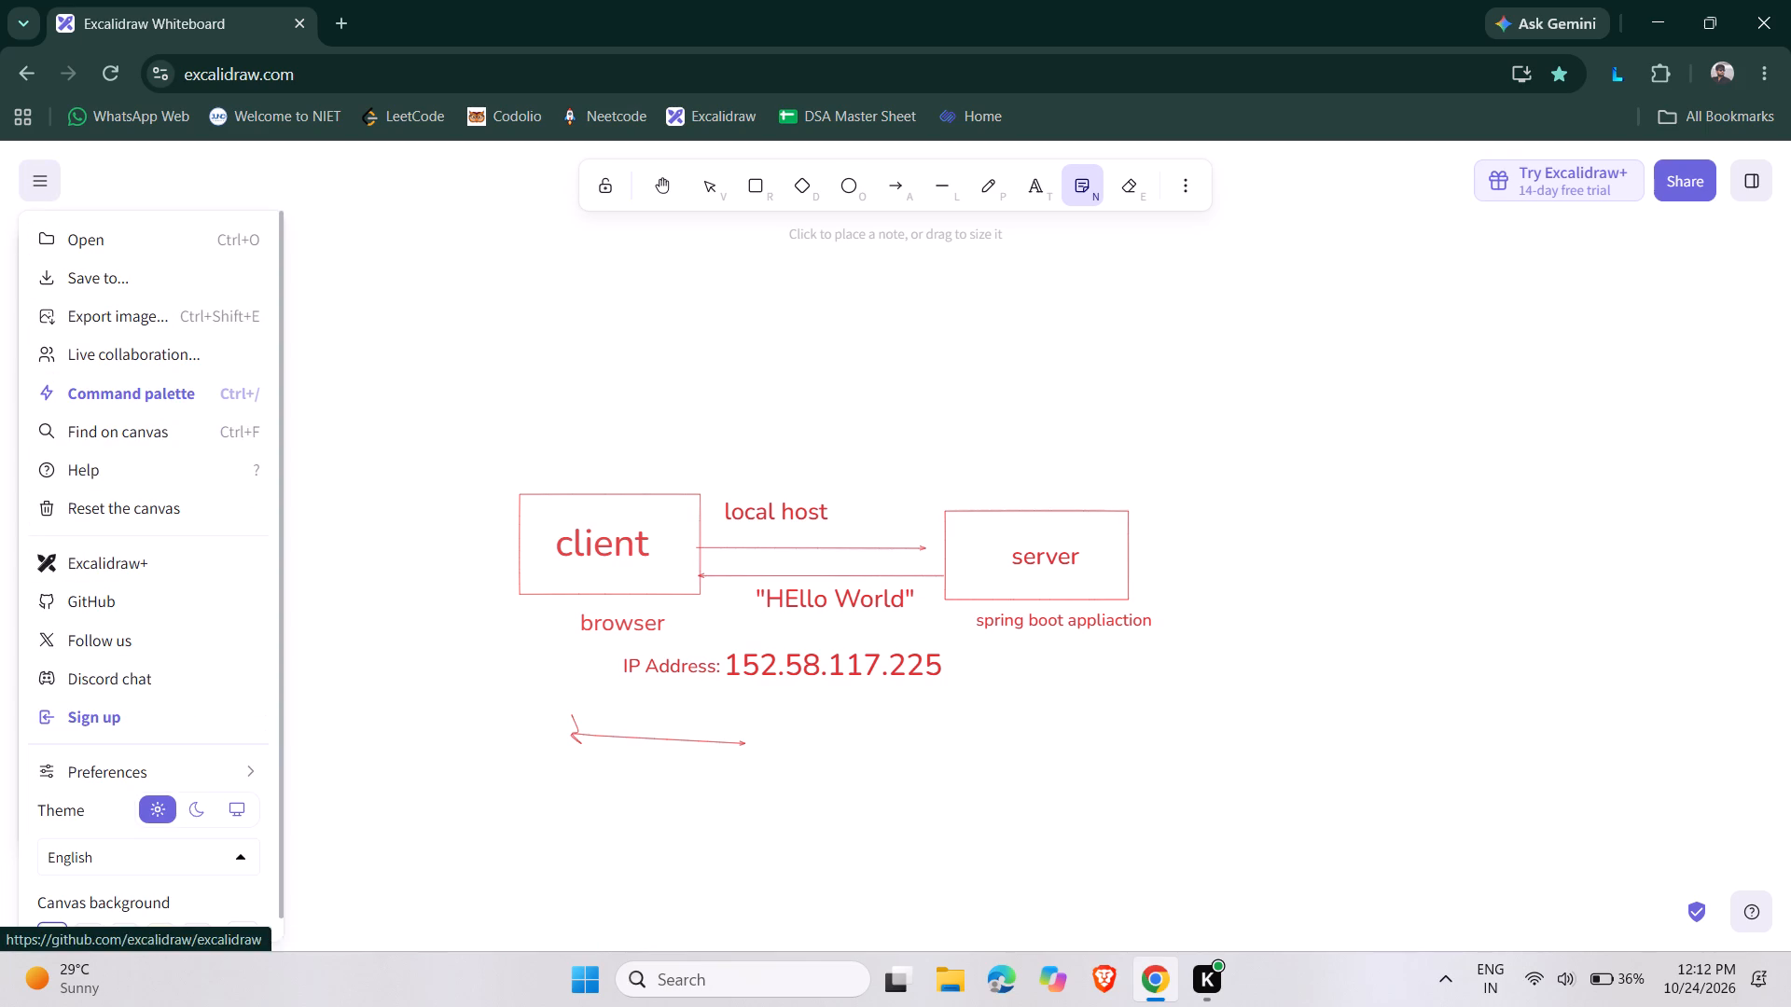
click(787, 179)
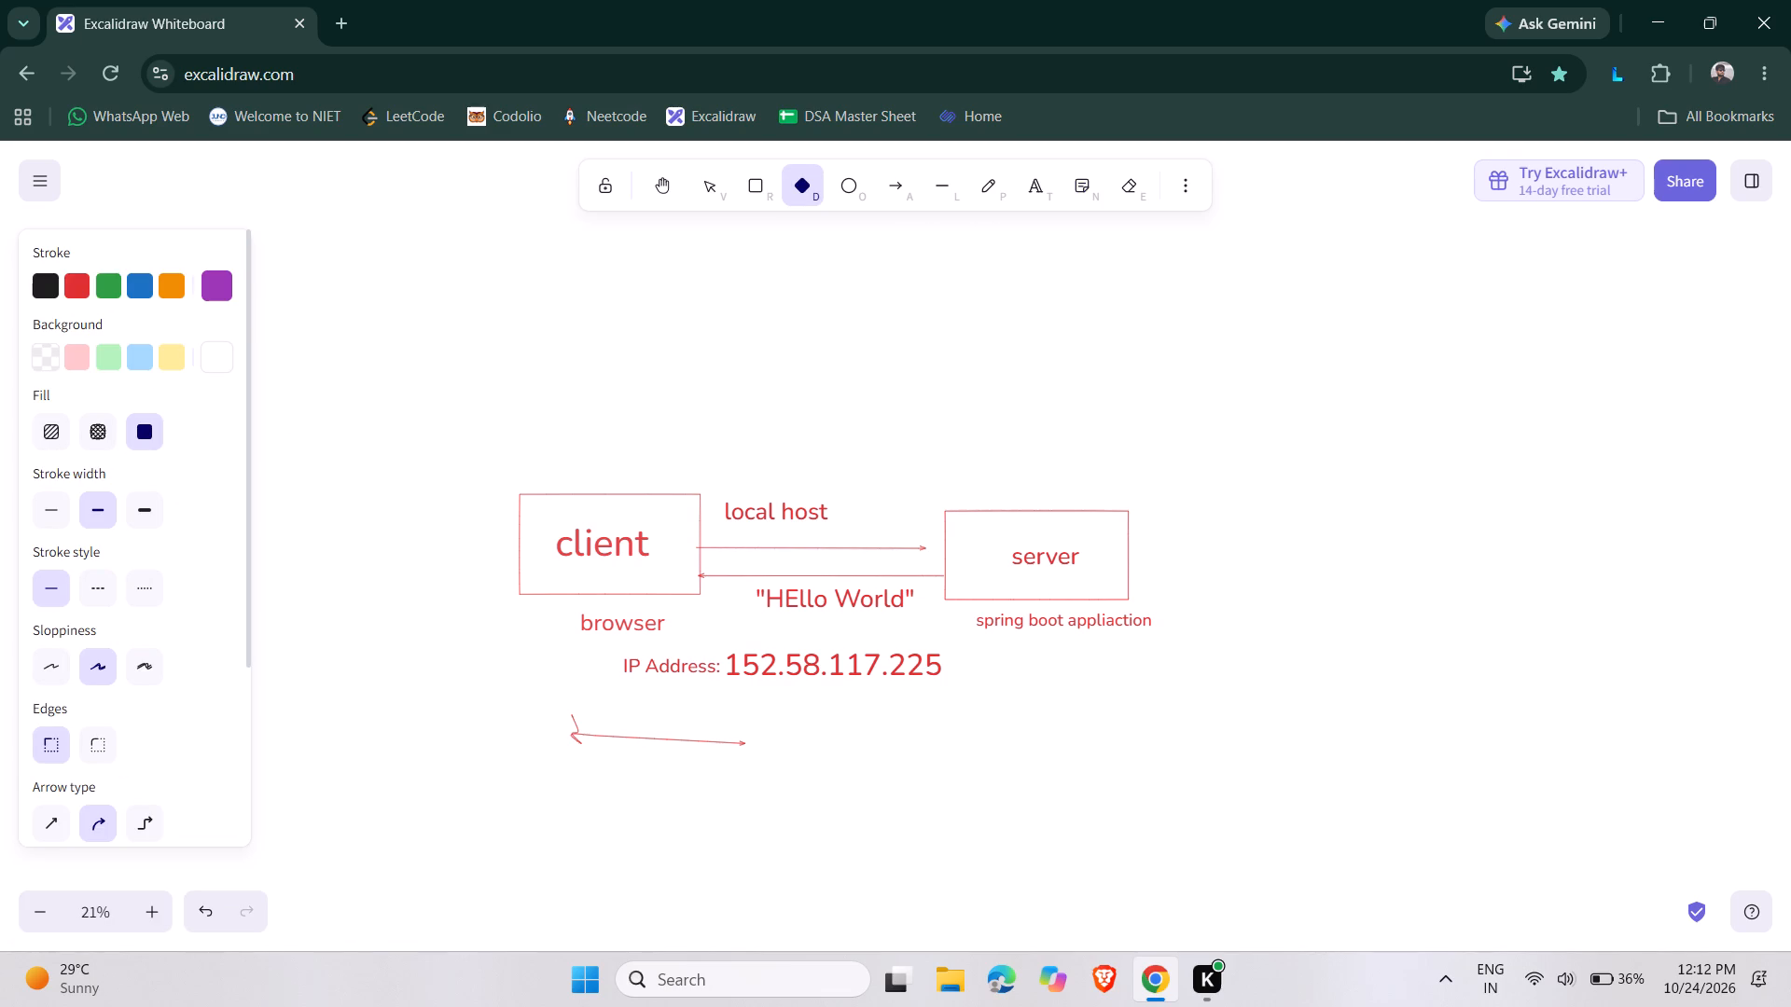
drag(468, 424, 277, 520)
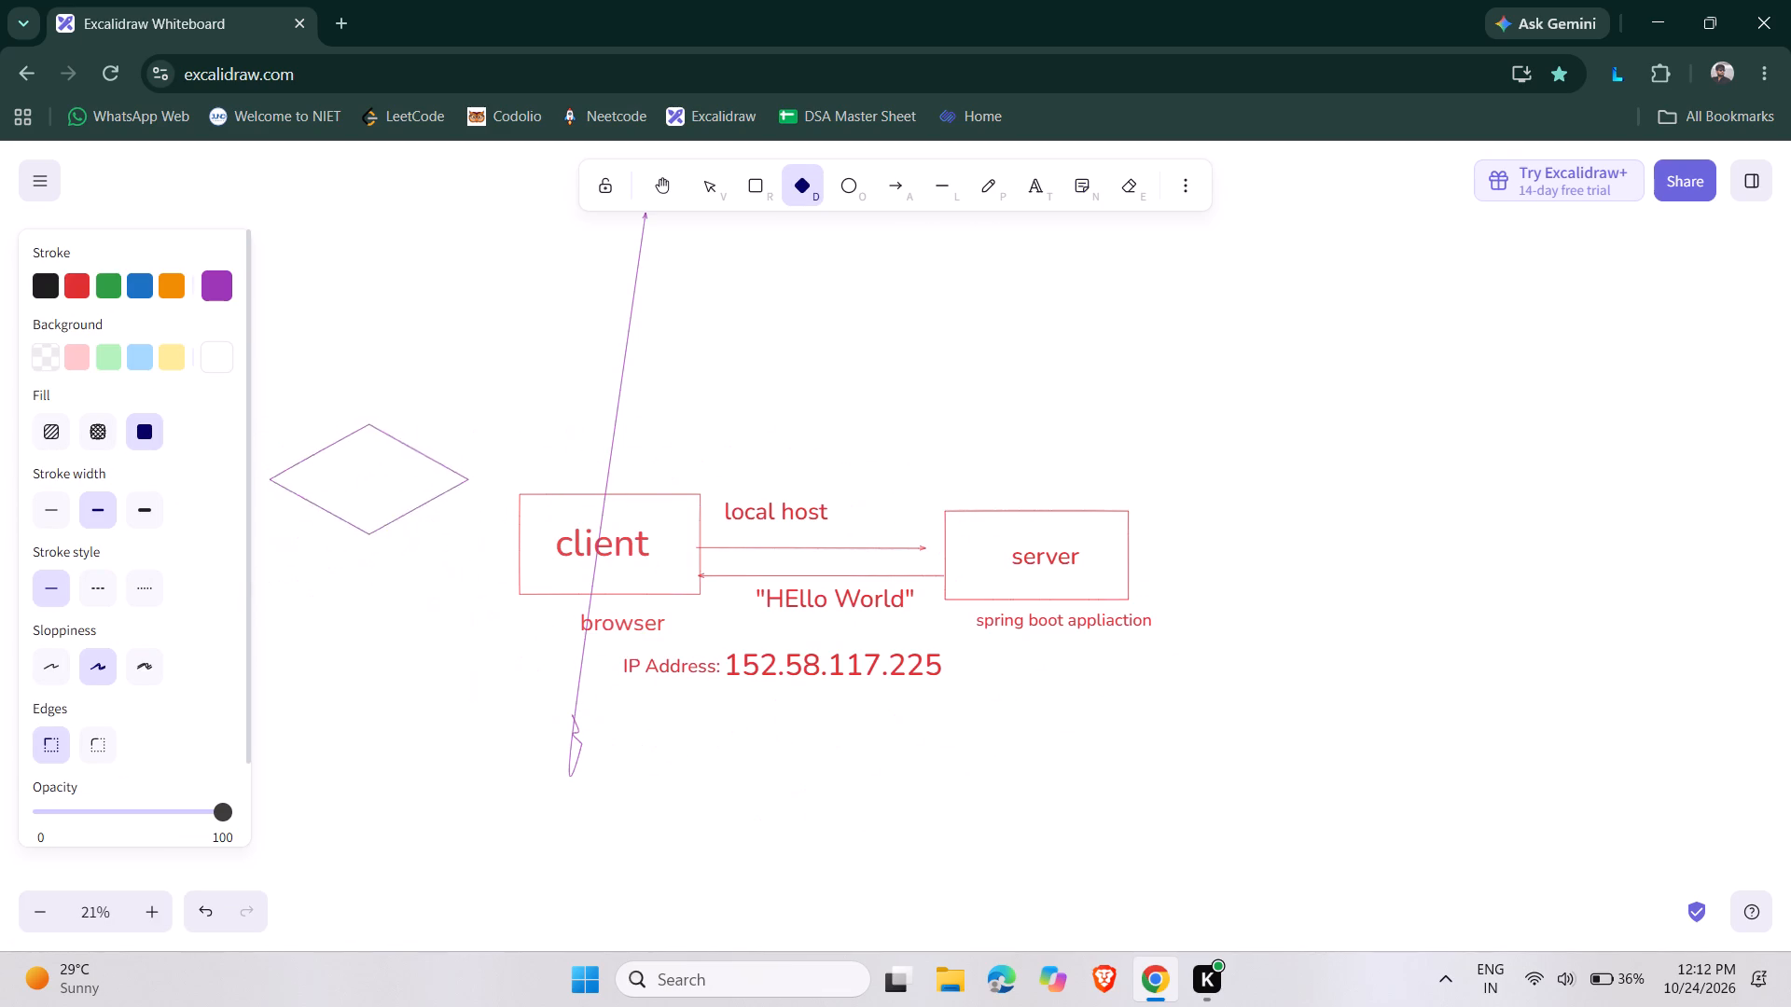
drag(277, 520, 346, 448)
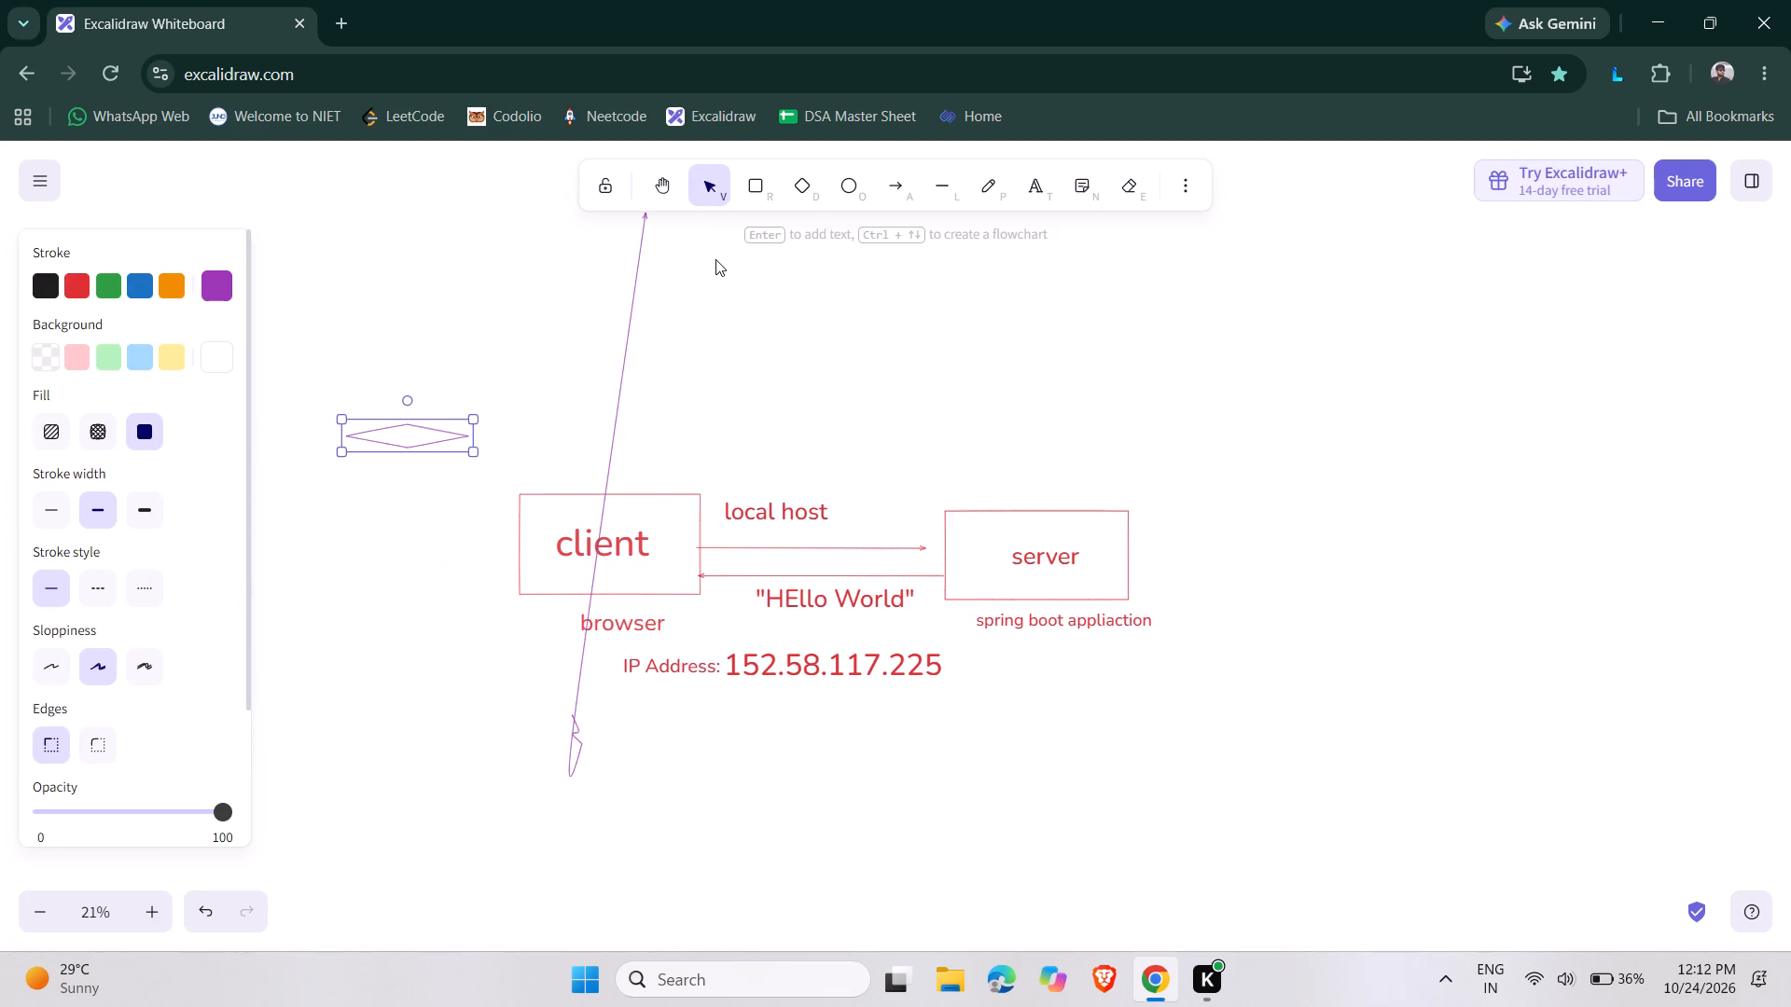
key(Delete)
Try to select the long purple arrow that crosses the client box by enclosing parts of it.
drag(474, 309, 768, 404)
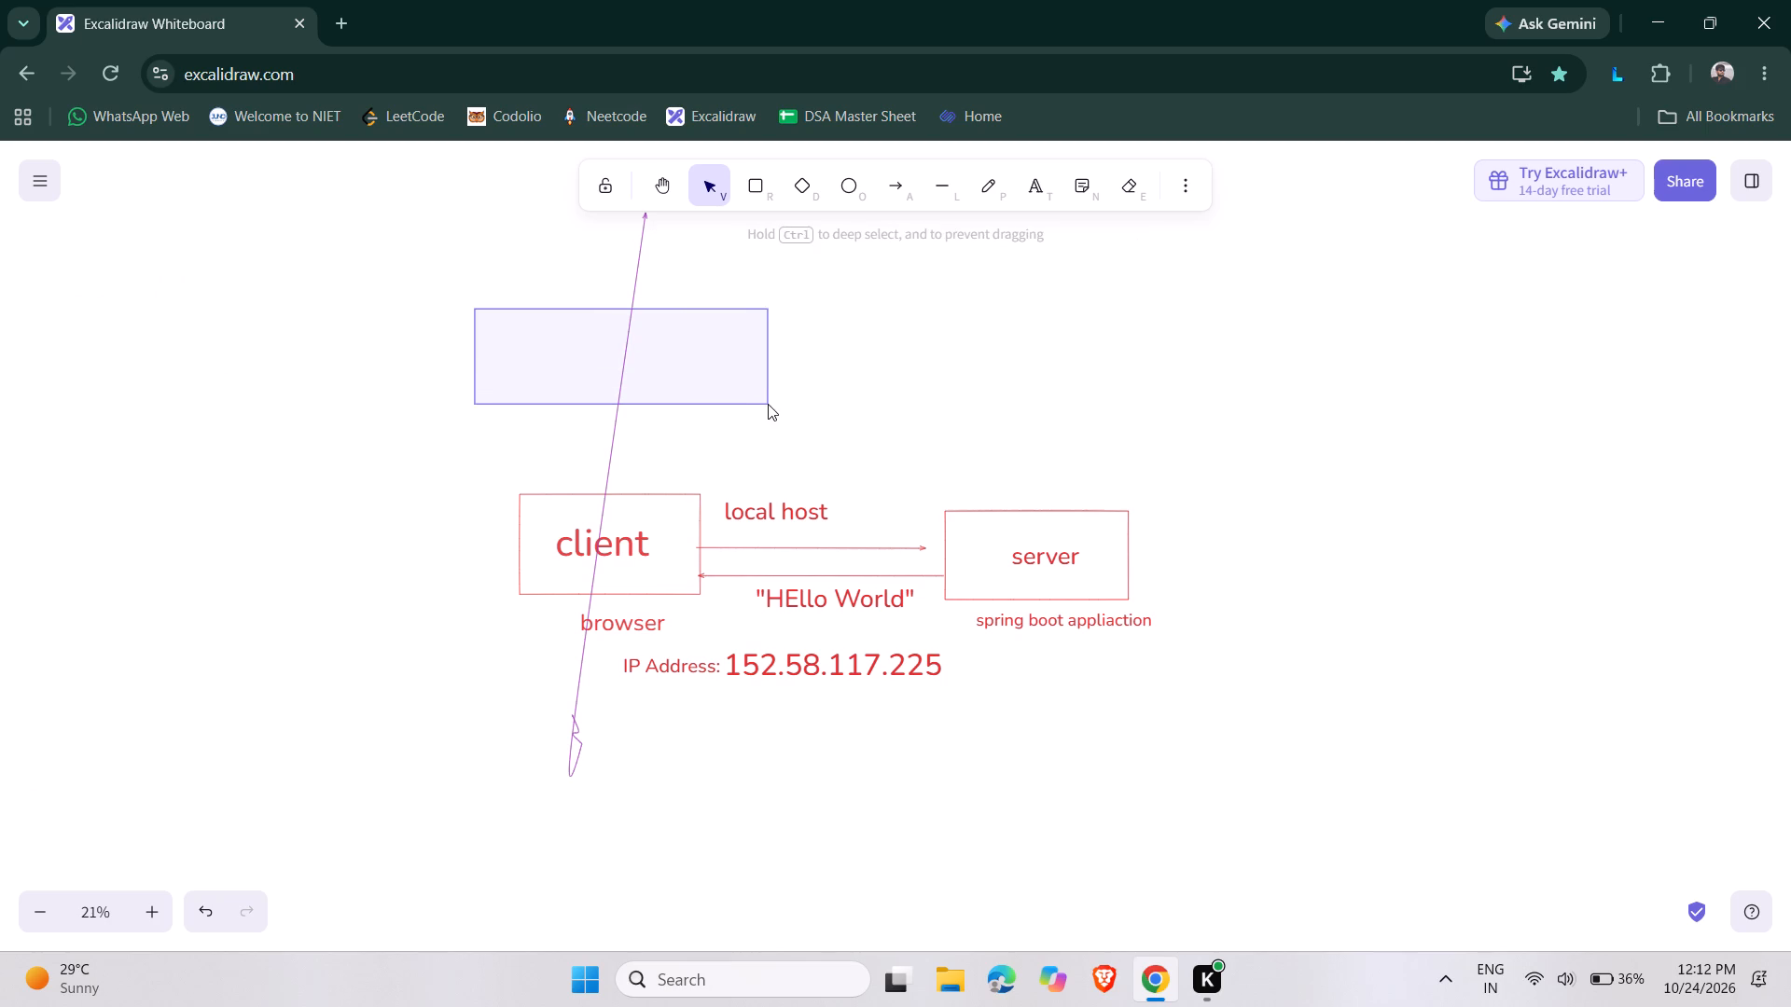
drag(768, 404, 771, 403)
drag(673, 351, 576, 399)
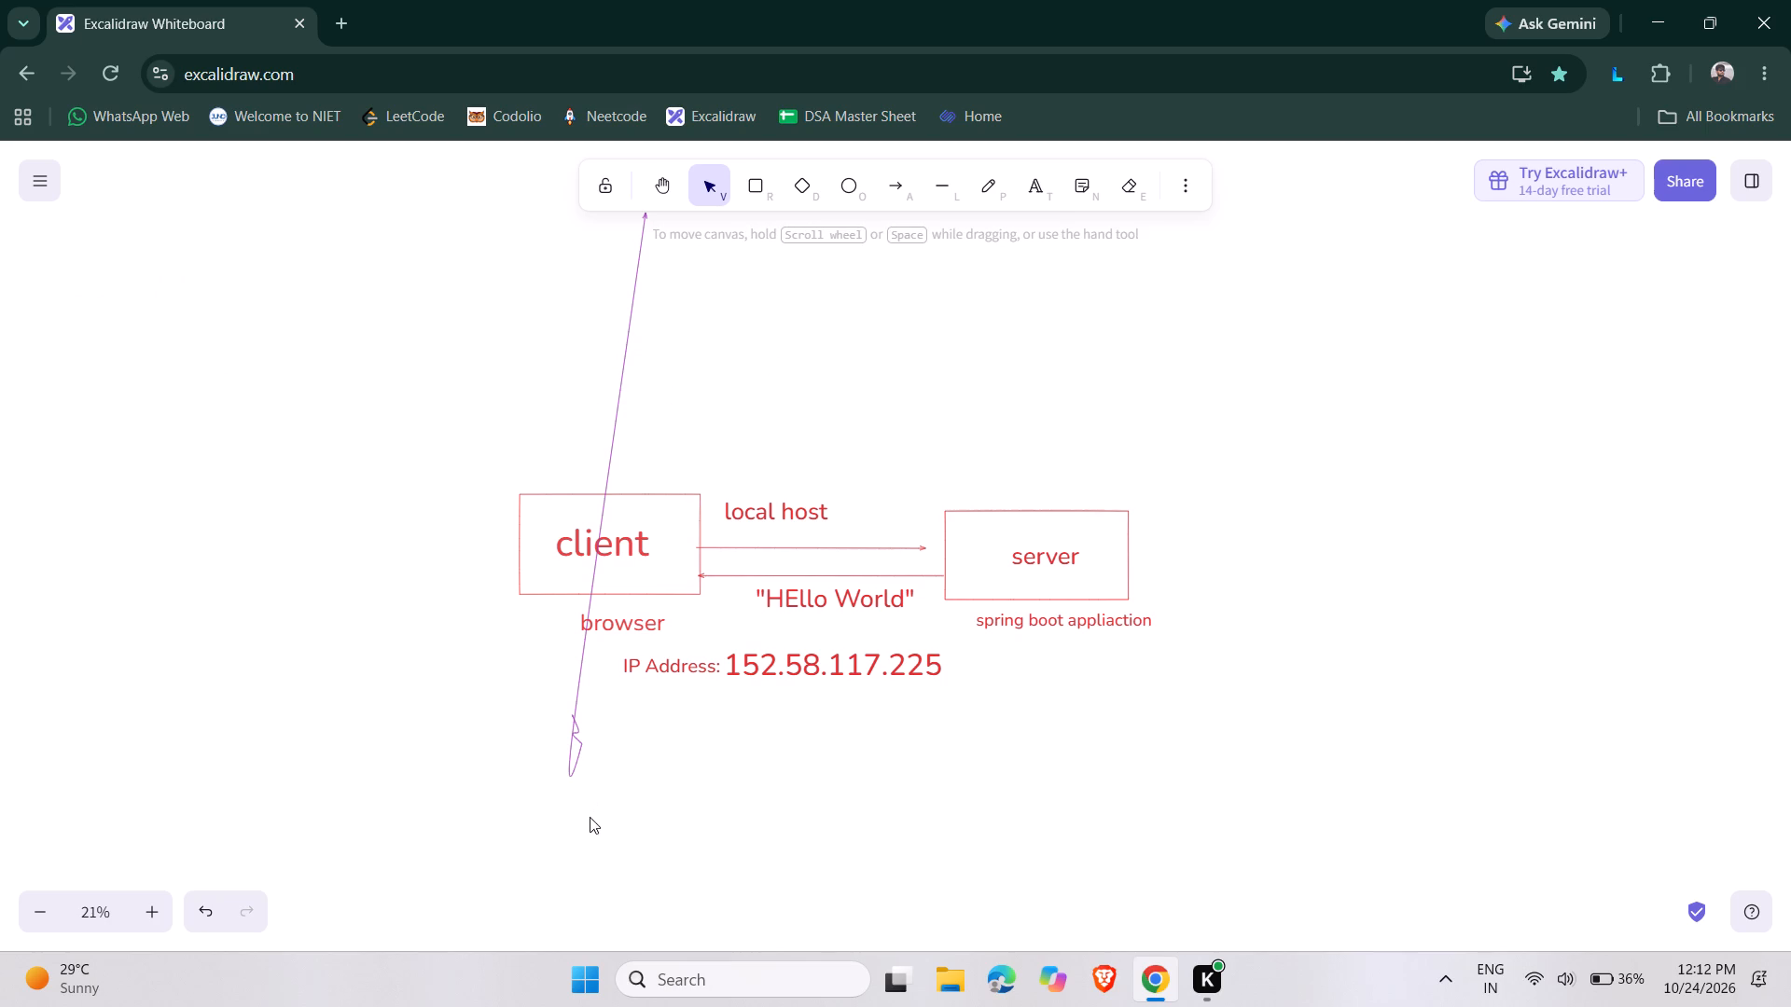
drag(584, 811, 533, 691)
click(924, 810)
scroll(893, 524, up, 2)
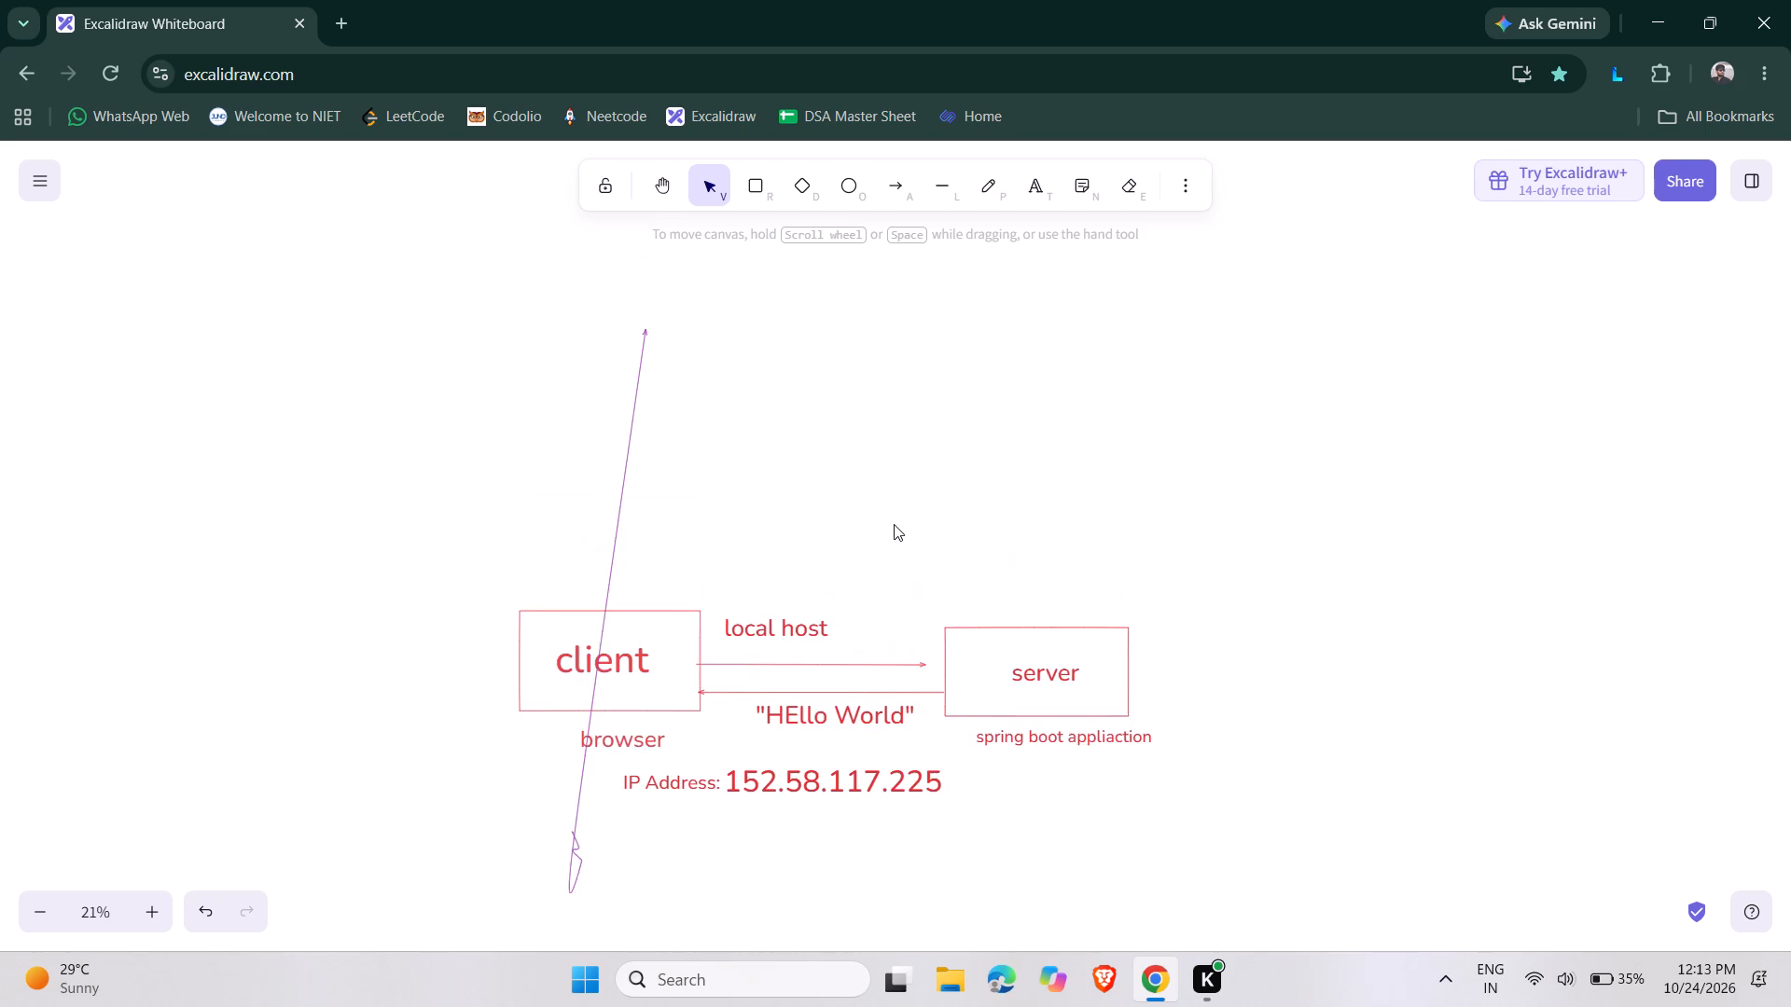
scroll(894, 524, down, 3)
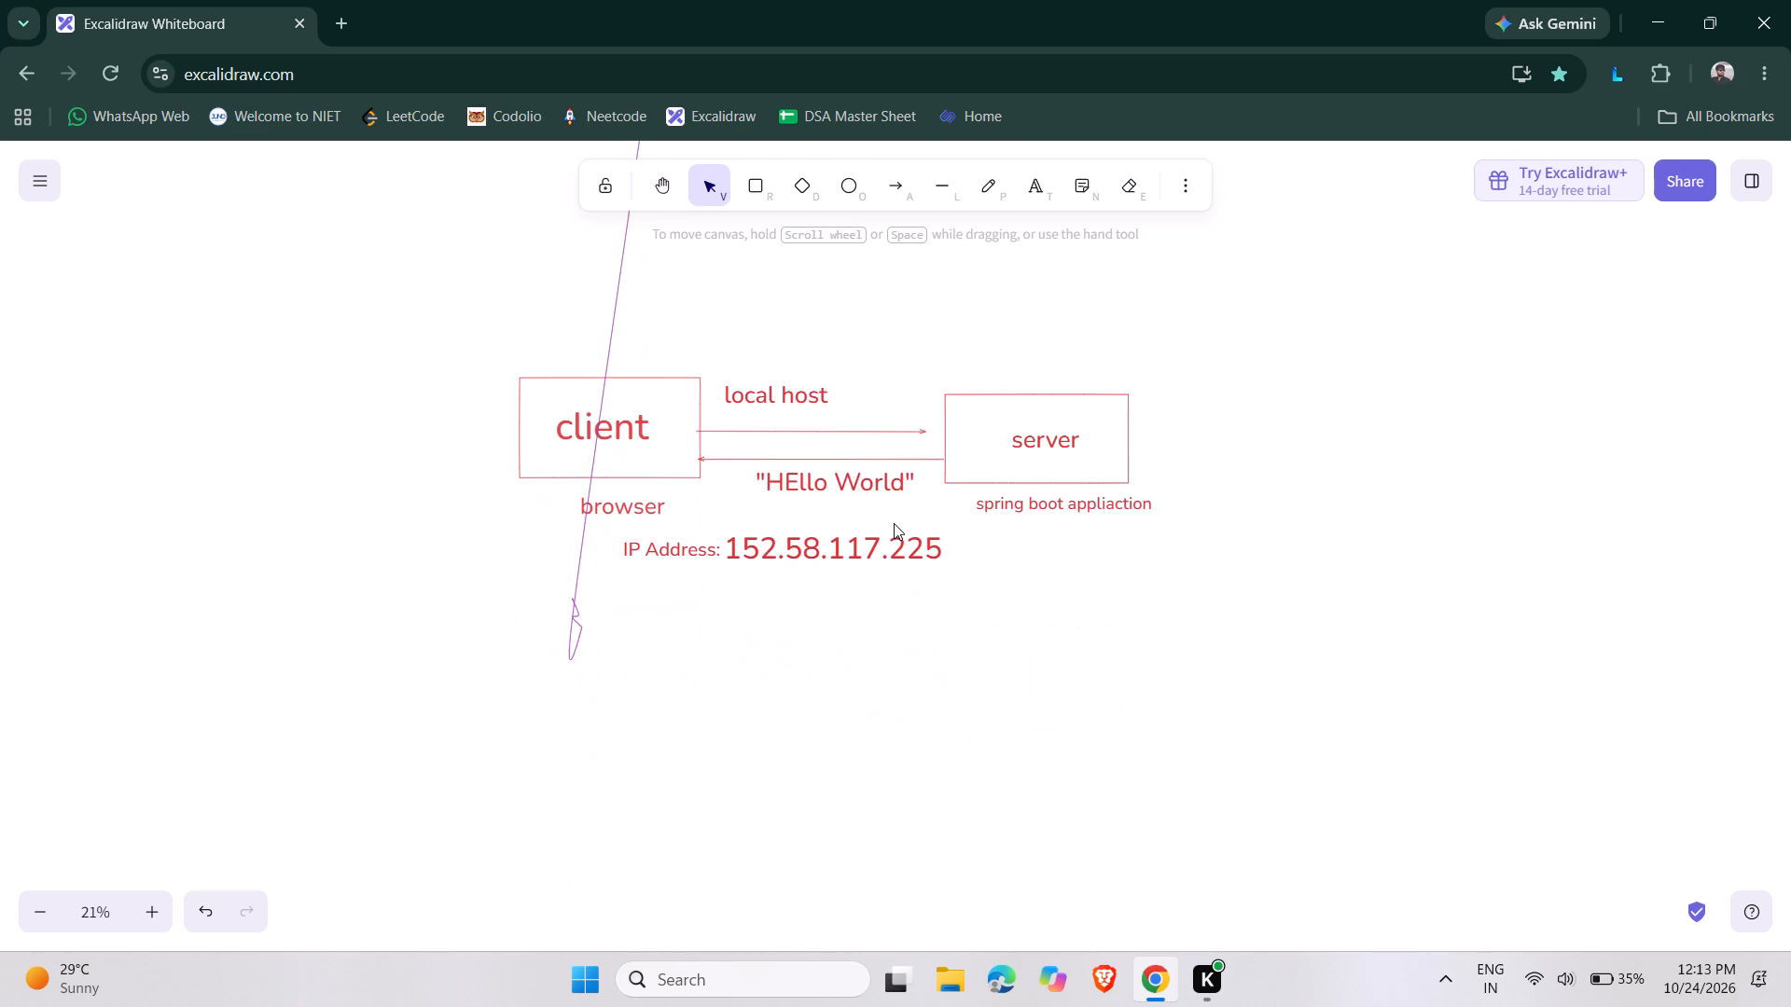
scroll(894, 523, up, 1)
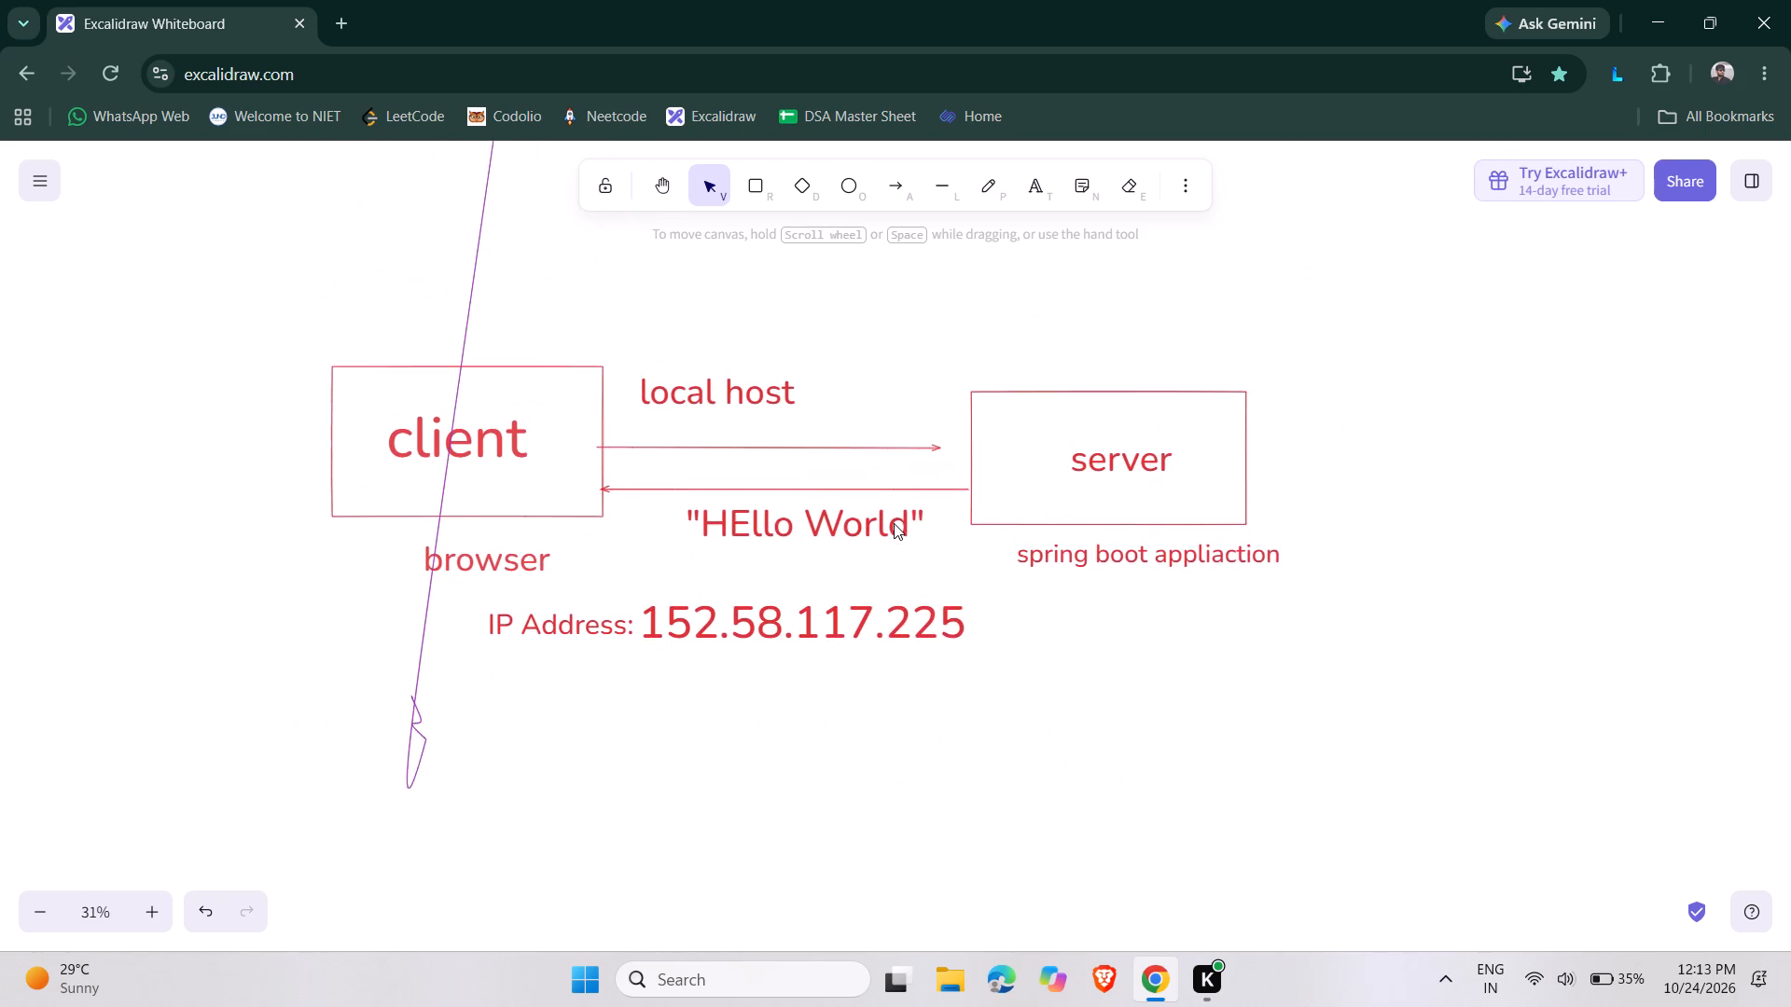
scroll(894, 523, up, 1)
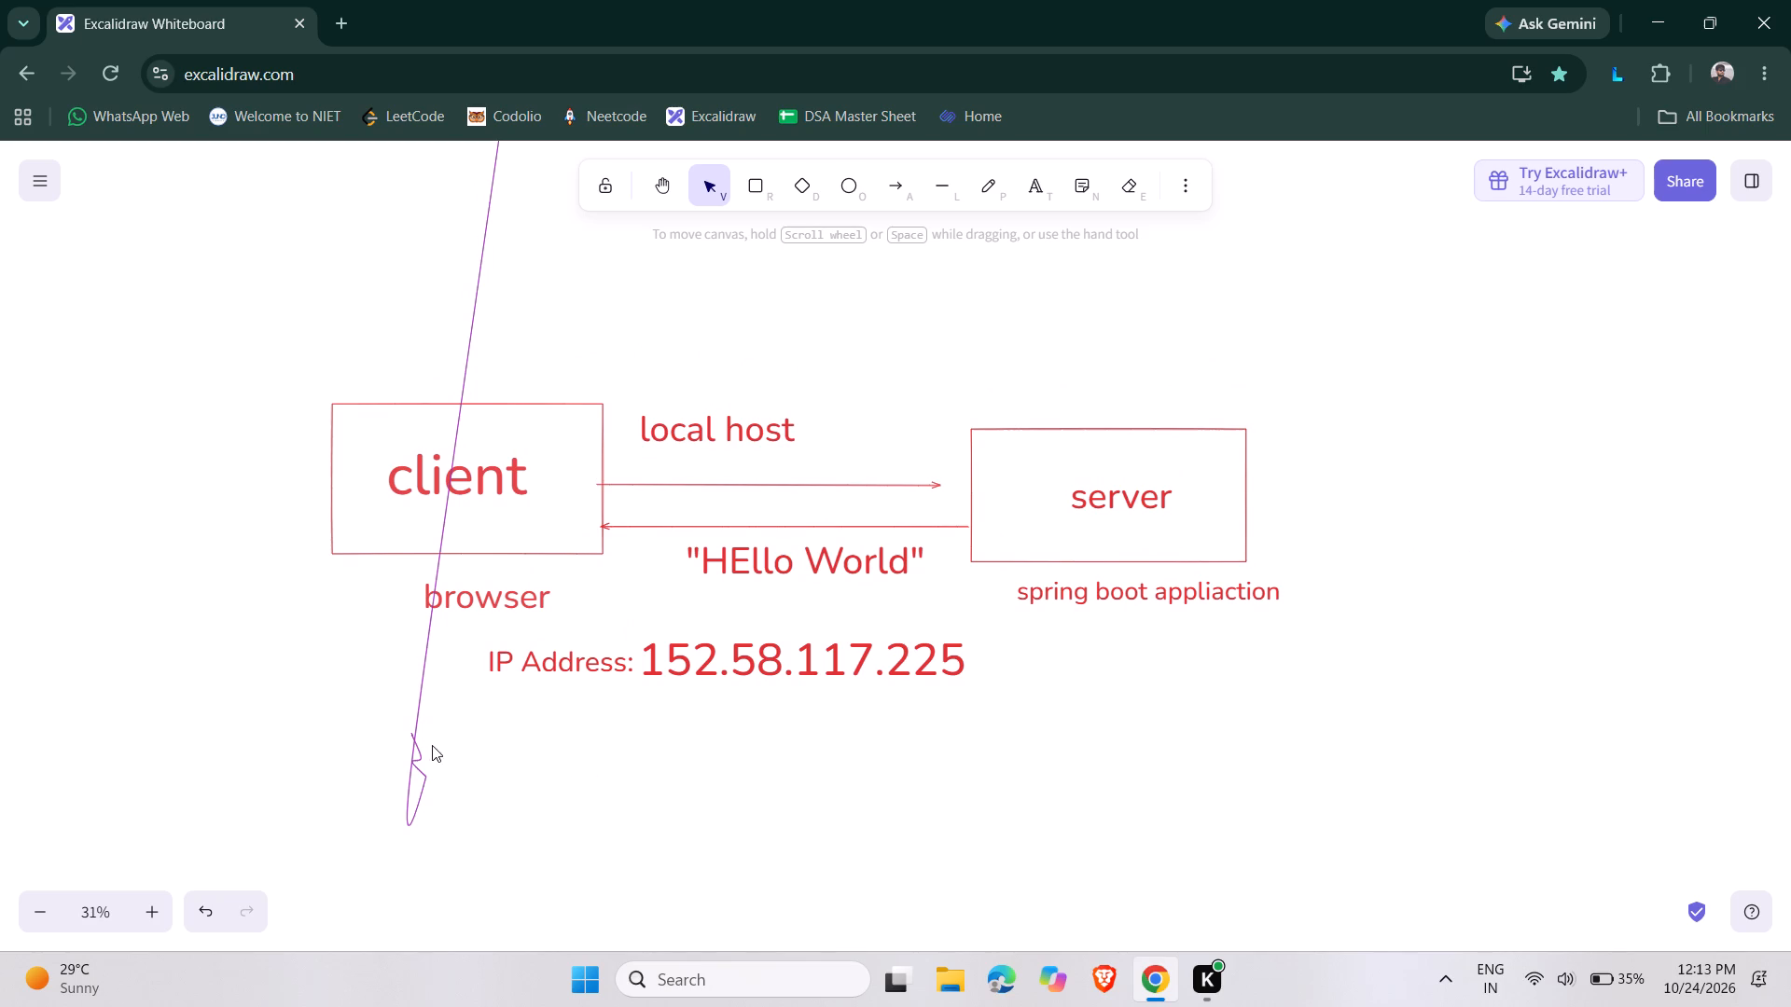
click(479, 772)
Reload the whiteboard page.
click(104, 63)
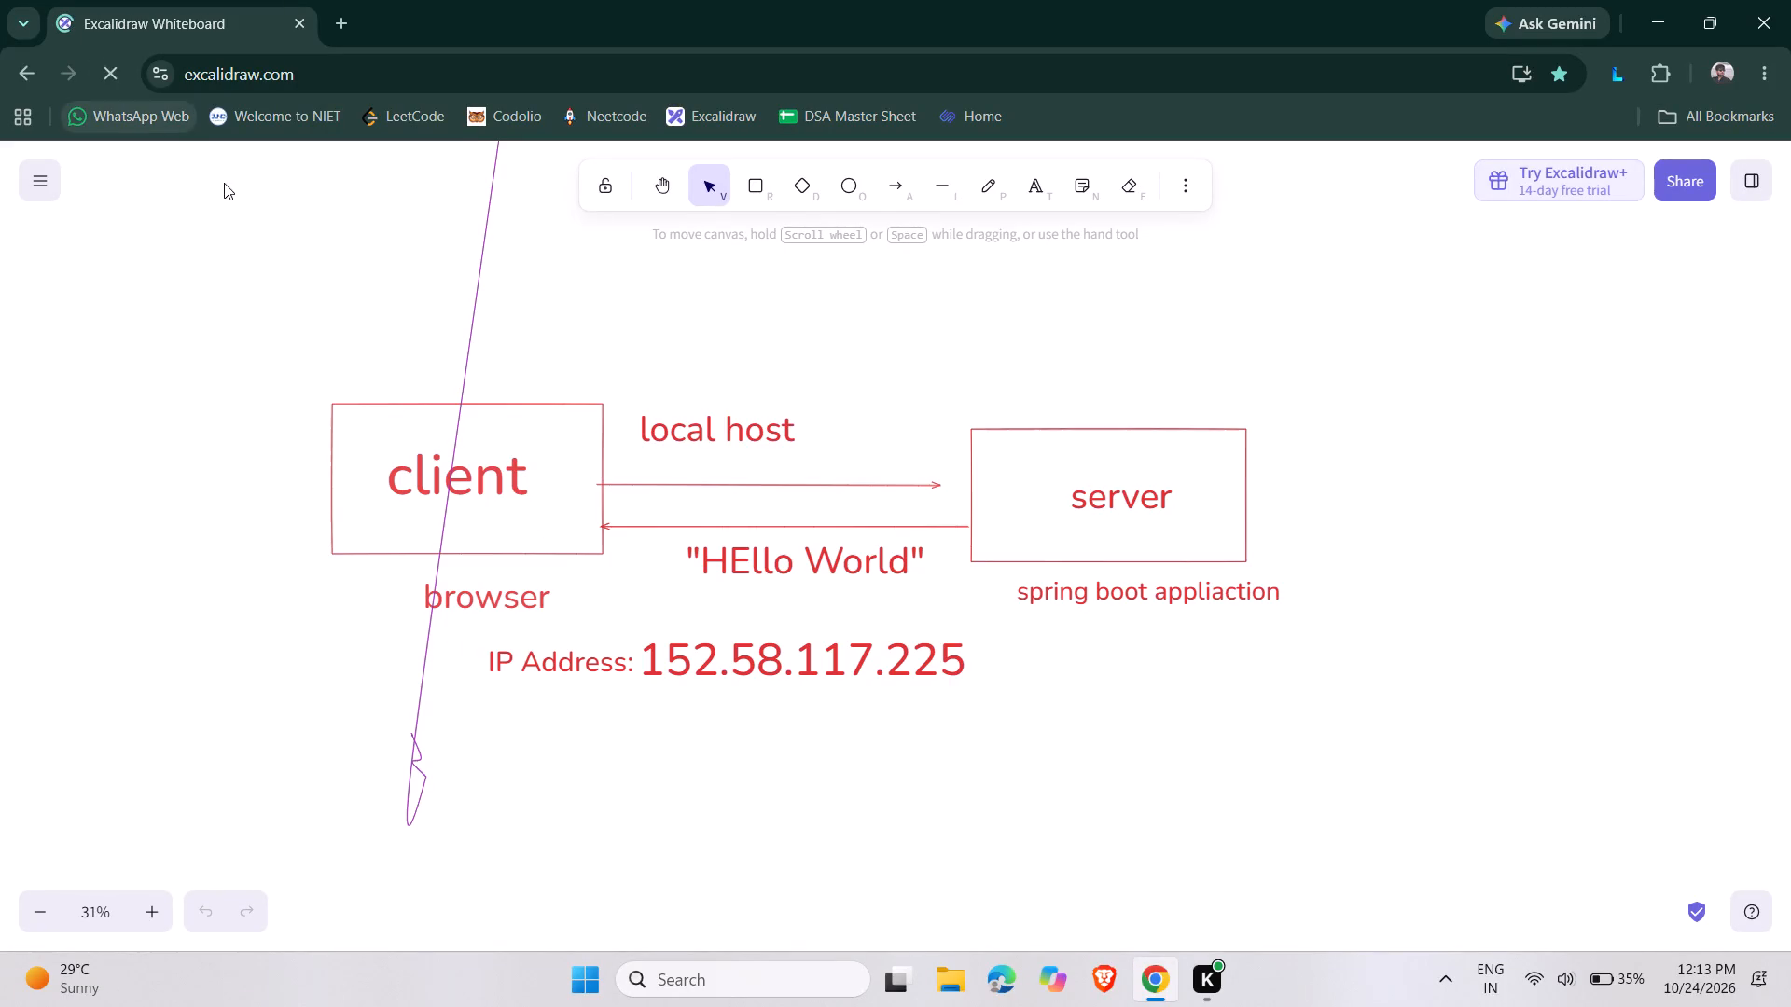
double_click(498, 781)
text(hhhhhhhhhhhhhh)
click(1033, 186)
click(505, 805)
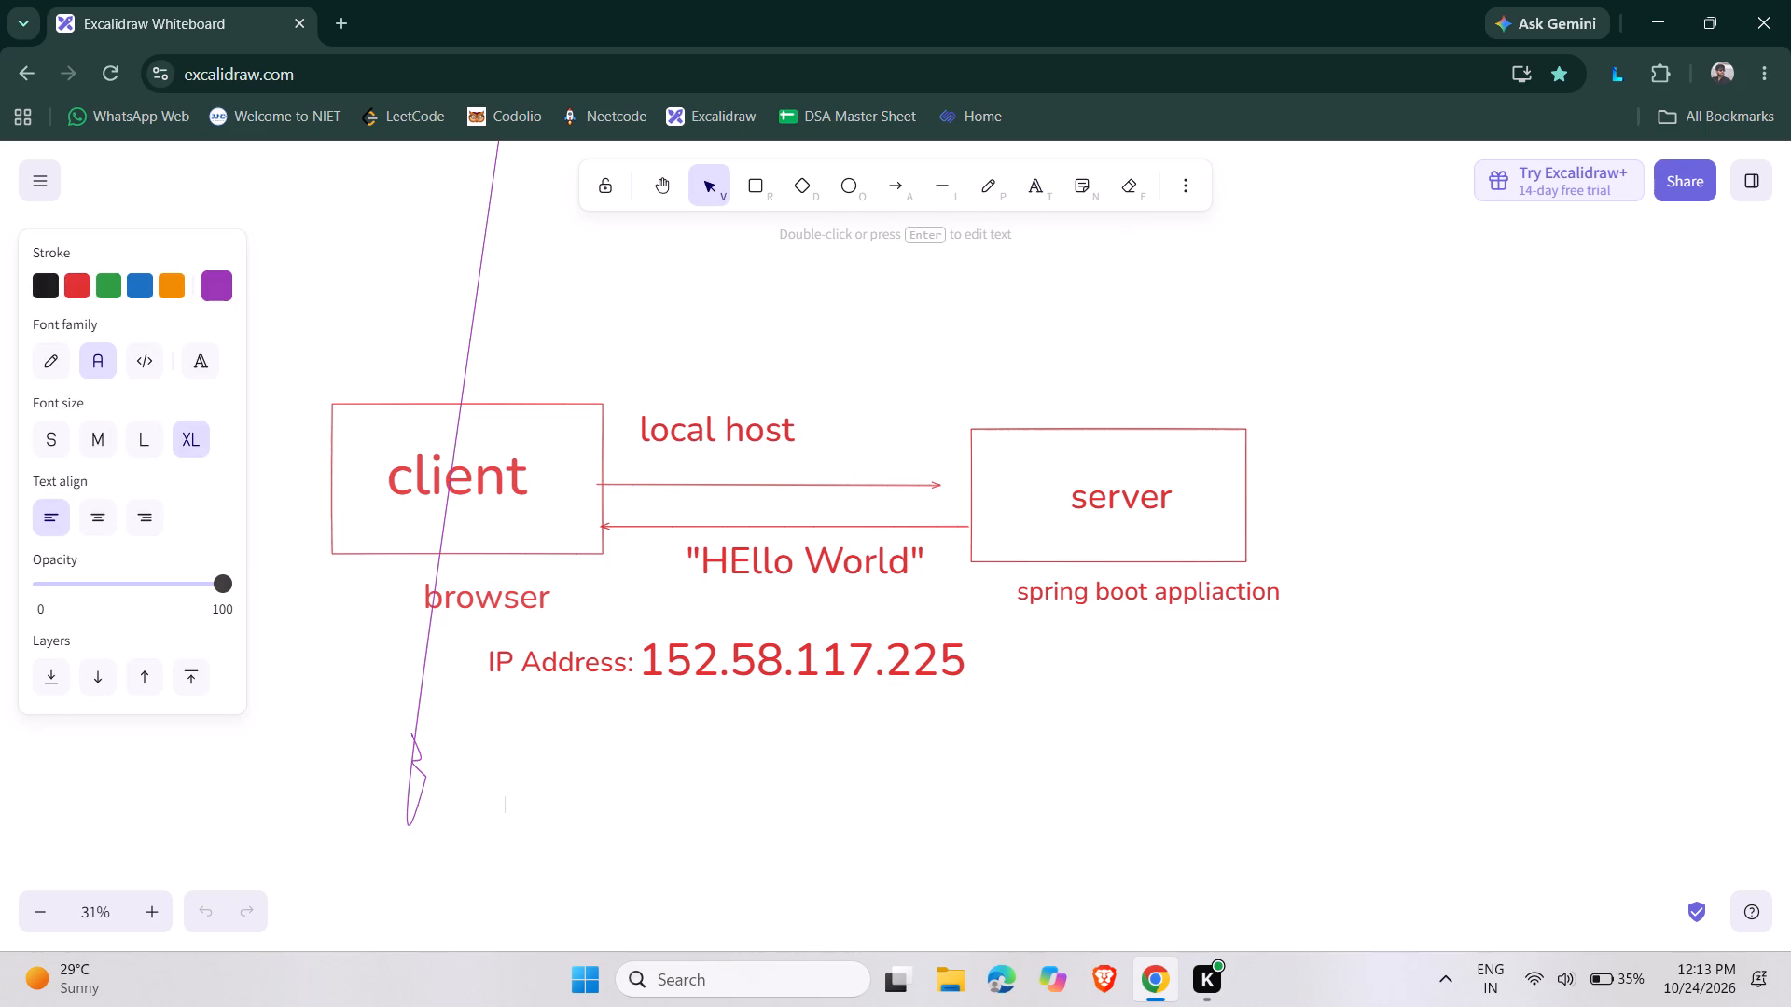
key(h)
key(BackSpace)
Start a text label in the empty area below the zigzag arrow reading "JAR- JAVA ARCHIVE".
scroll(740, 795, down, 4)
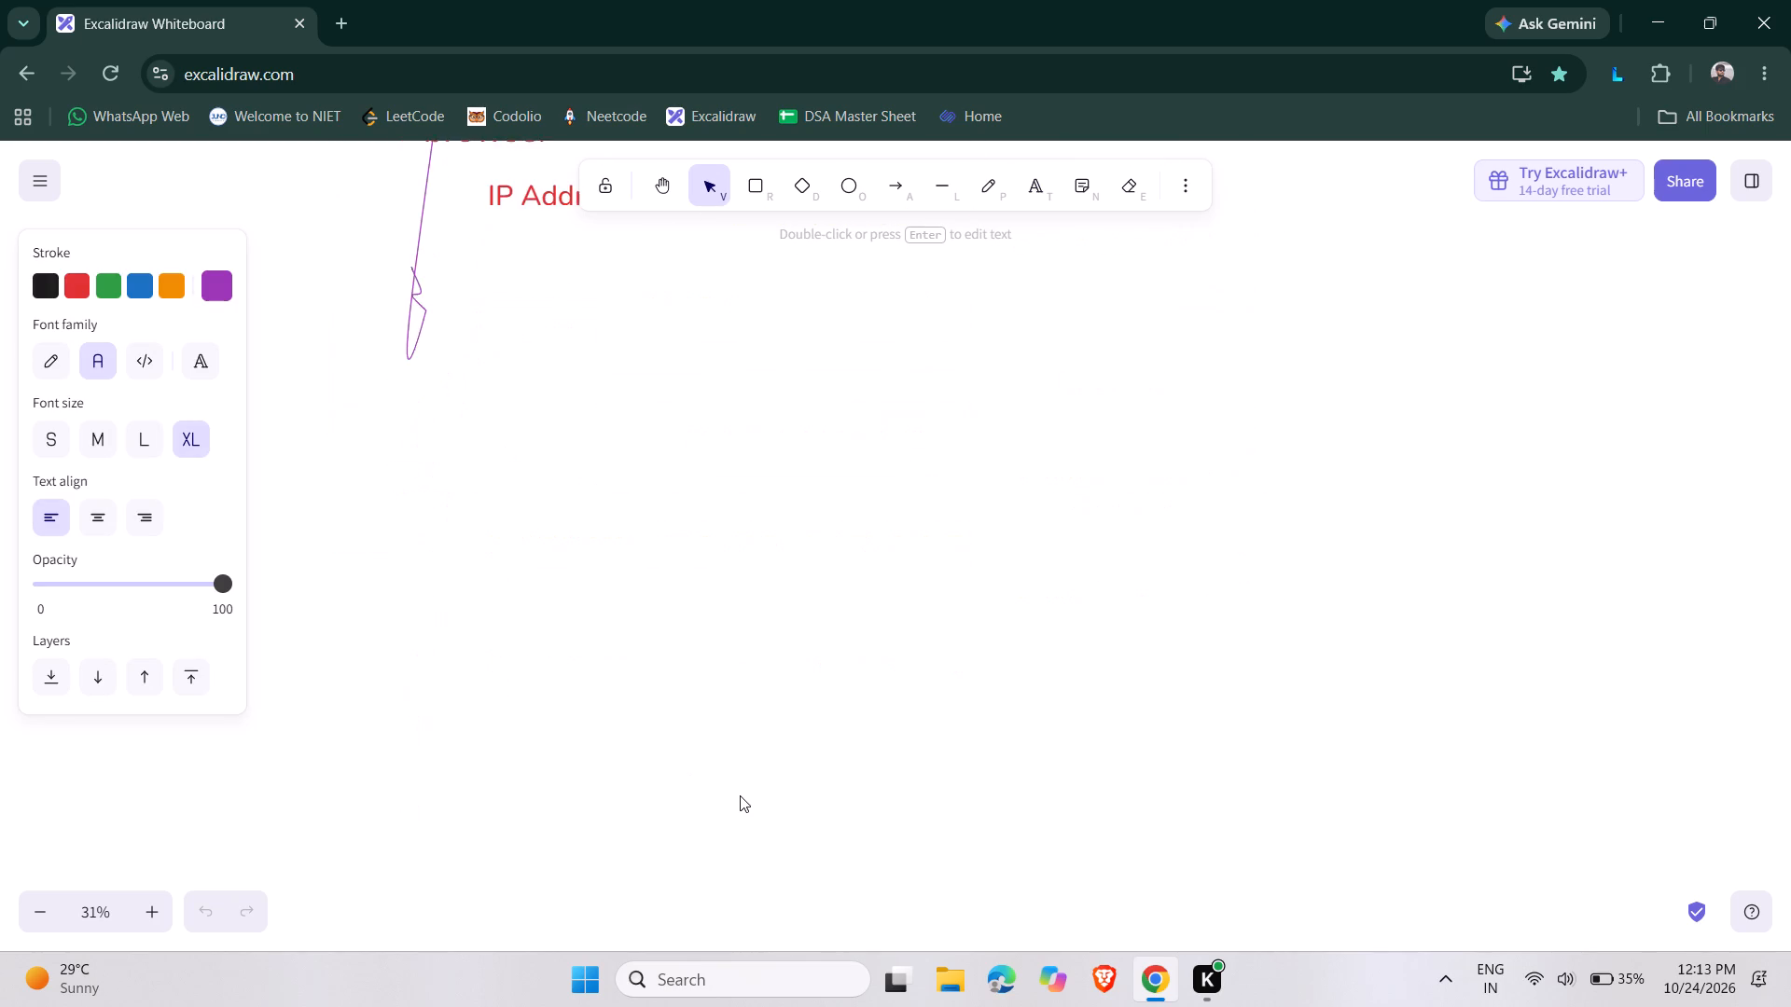
scroll(740, 795, down, 1)
click(440, 428)
double_click(445, 425)
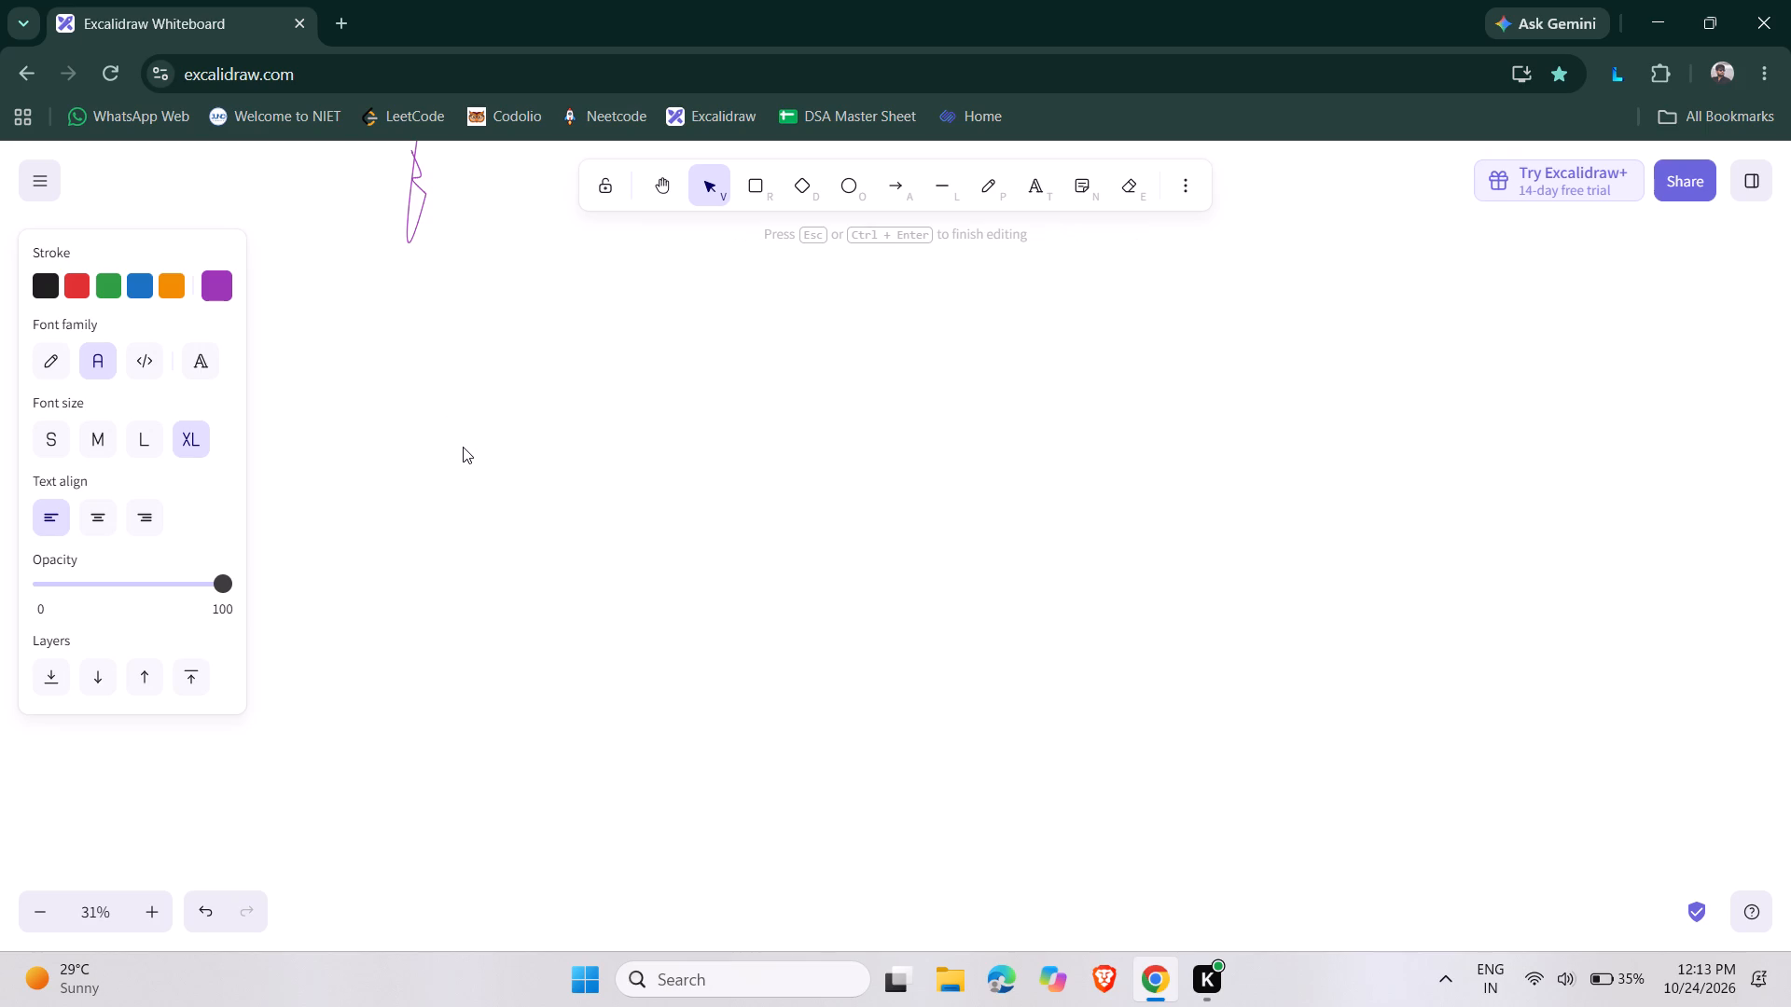
text(0)
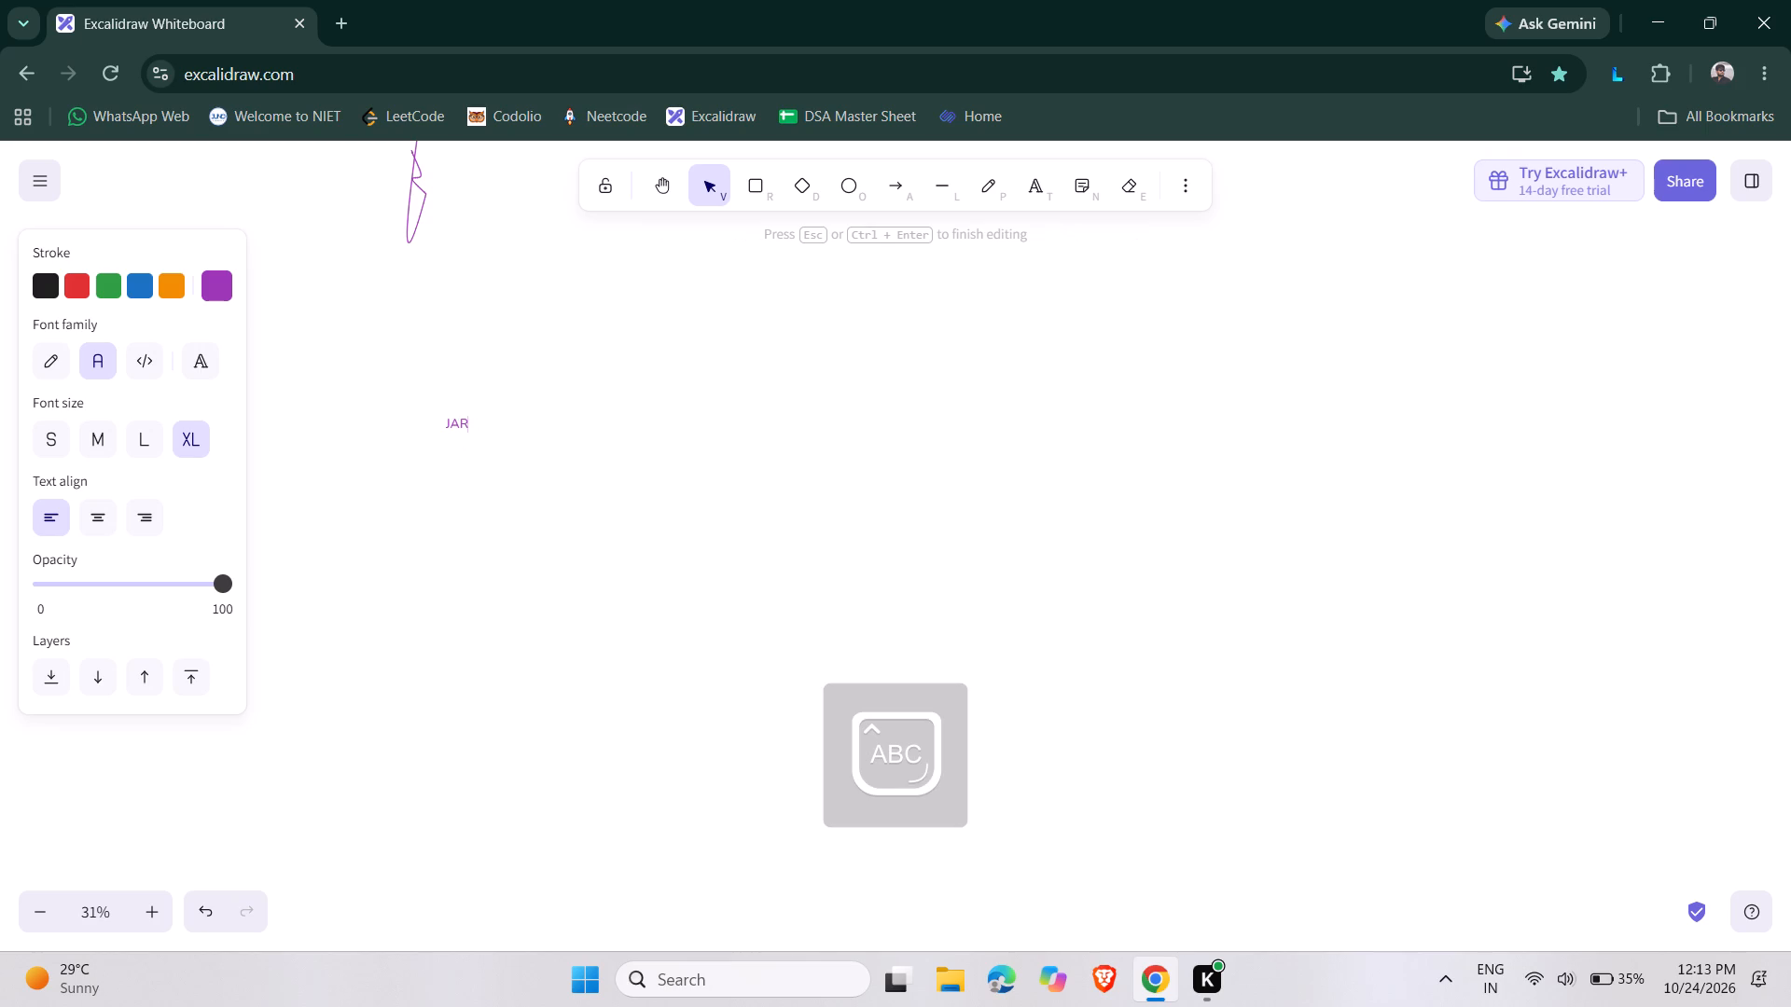
key(space)
key(BackSpace)
key(BackSpace)
text(-)
key(space)
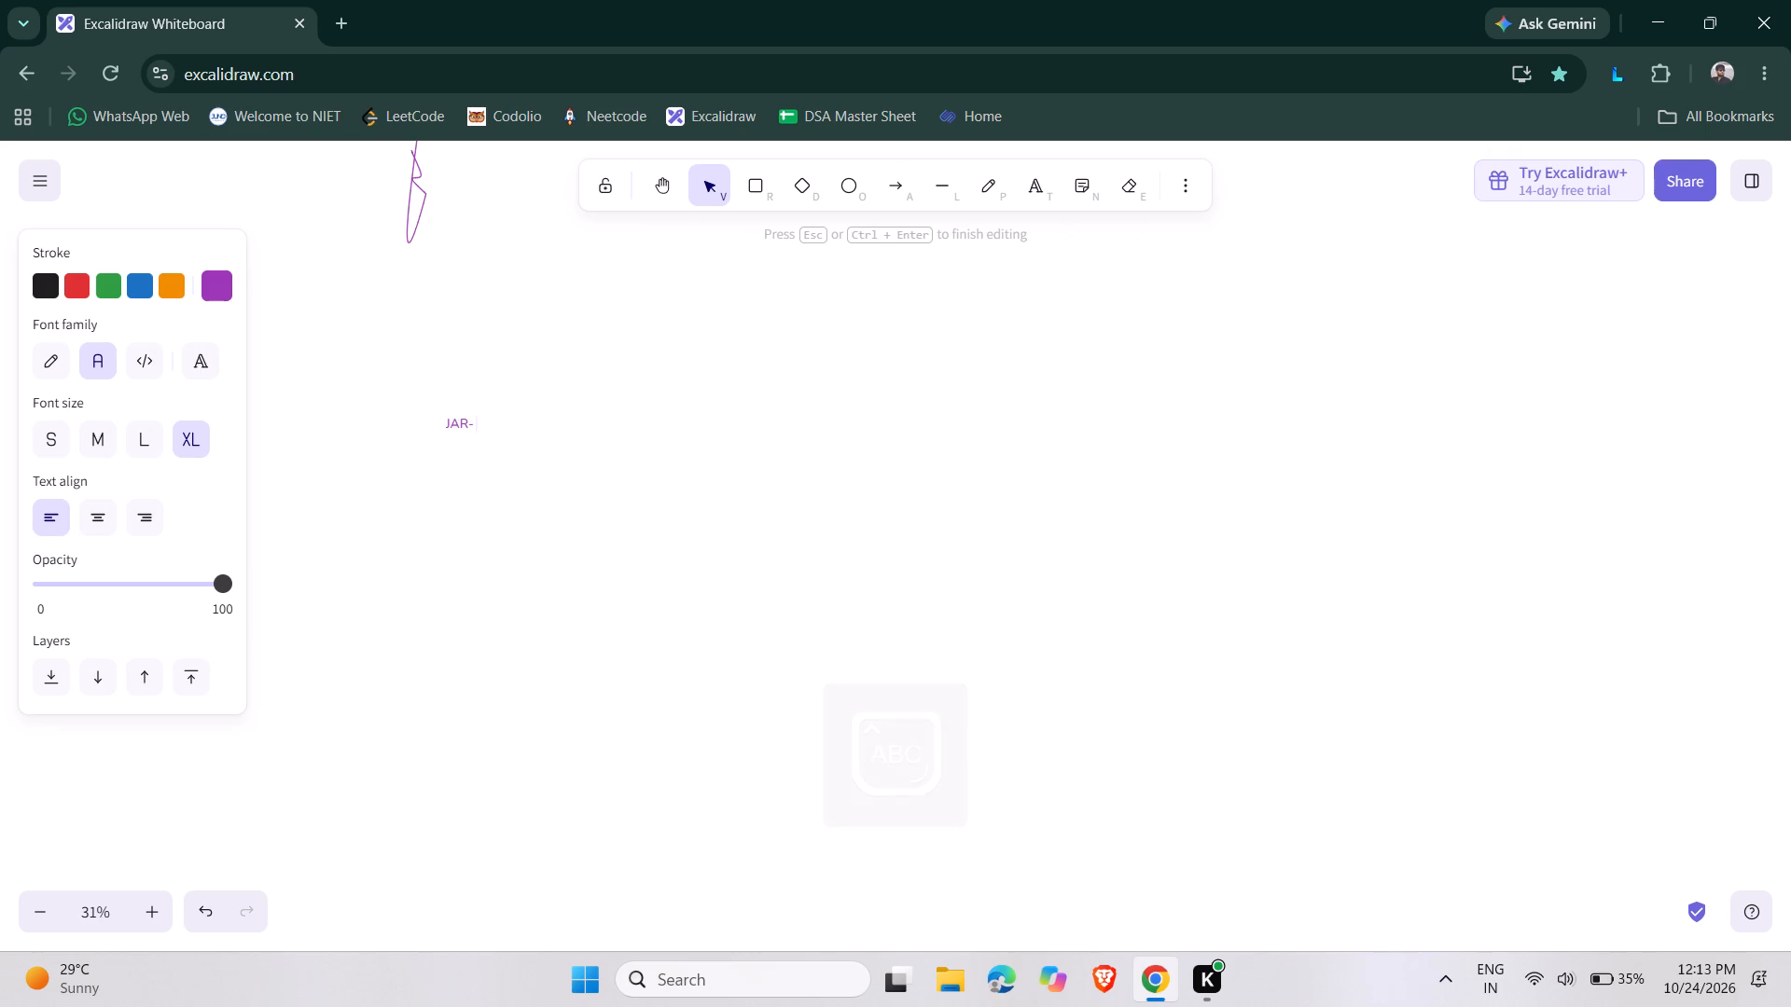
text(JAVA AC)
key(BackSpace)
key(r)
key(h)
key(BackSpace)
text(CHIB)
key(BackSpace)
text(VE)
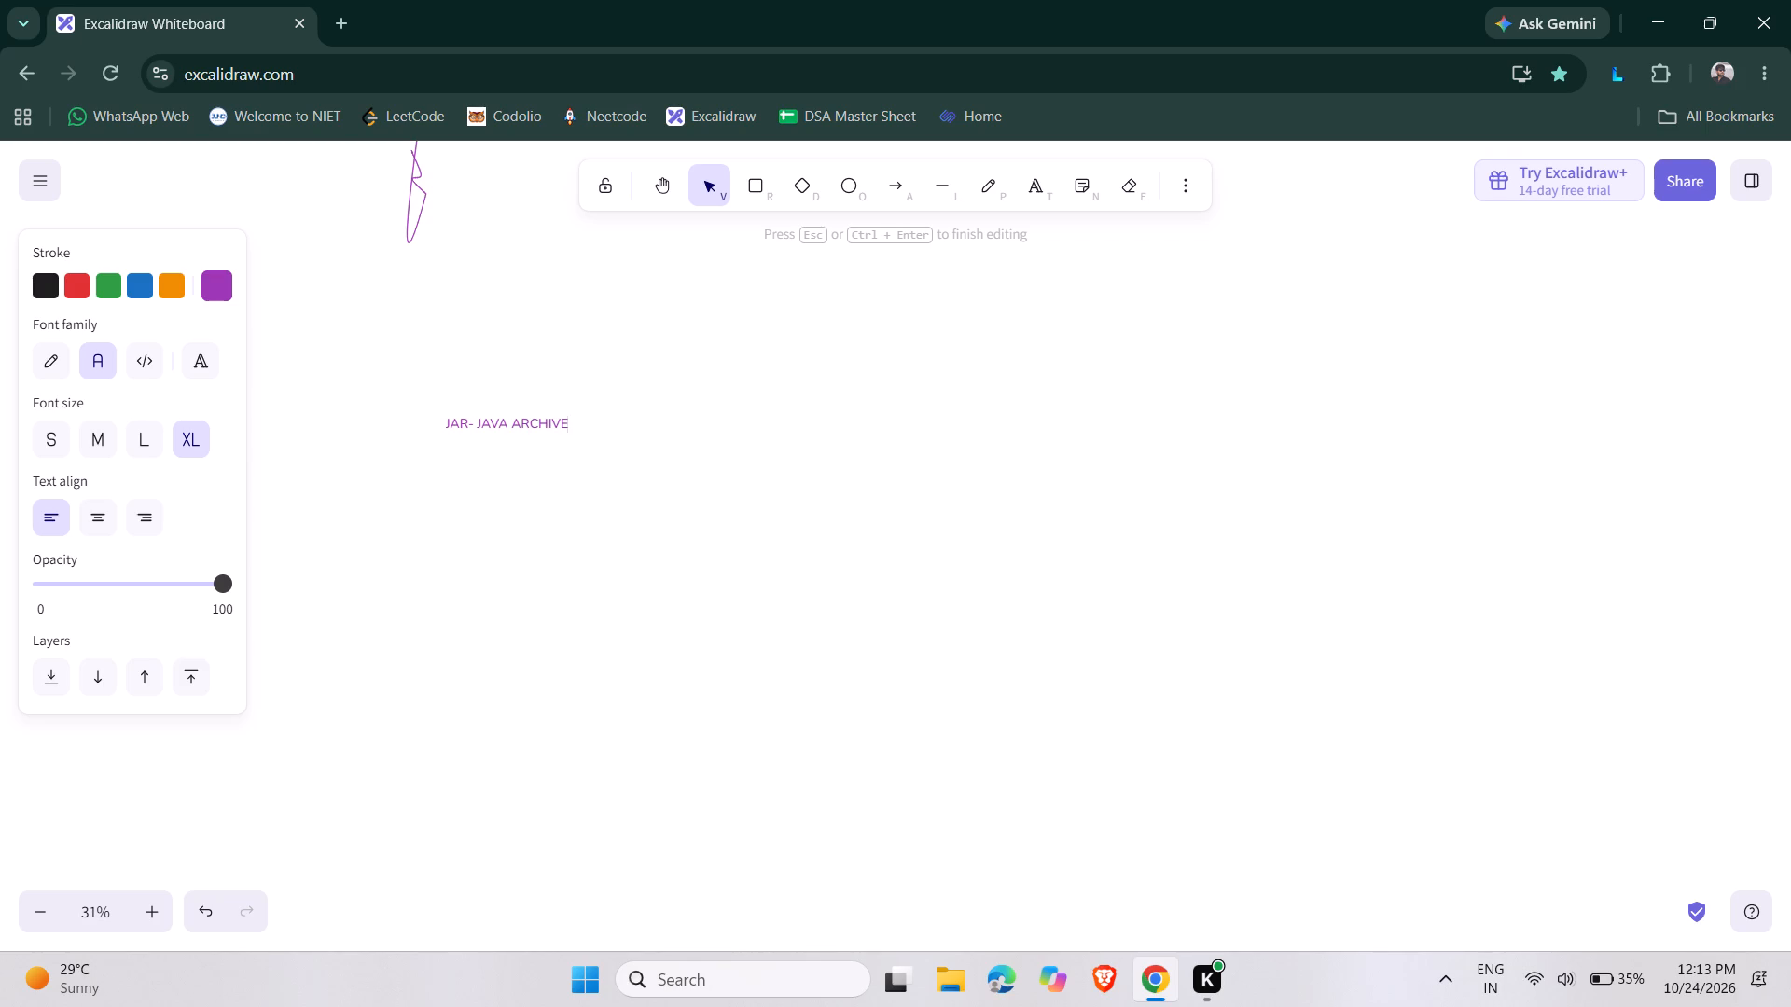
key(space)
Add a second line reading "PACKAGE" to the JAR text label.
key(Return)
text(PACJAGE)
key(Return)
key(BackSpace)
key(BackSpace)
key(BackSpace)
key(BackSpace)
key(BackSpace)
text(KAGE)
Append eight hyphens after "PACKAGE" and add two line breaks below it.
key(minus)
key(minus)
key(minus)
key(minus)
key(minus)
key(minus)
key(minus)
key(minus)
key(Return)
key(Return)
Add the first list item "1. Multiple class file" below the PACKAGE line and start a new line.
key(1)
key(period)
key(BackSpace)
text(.)
key(space)
key(shift+m)
key(BackSpace)
key(m)
text(ulti)
text(pale)
key(space)
key(BackSpace)
key(BackSpace)
key(BackSpace)
key(BackSpace)
text(le)
key(space)
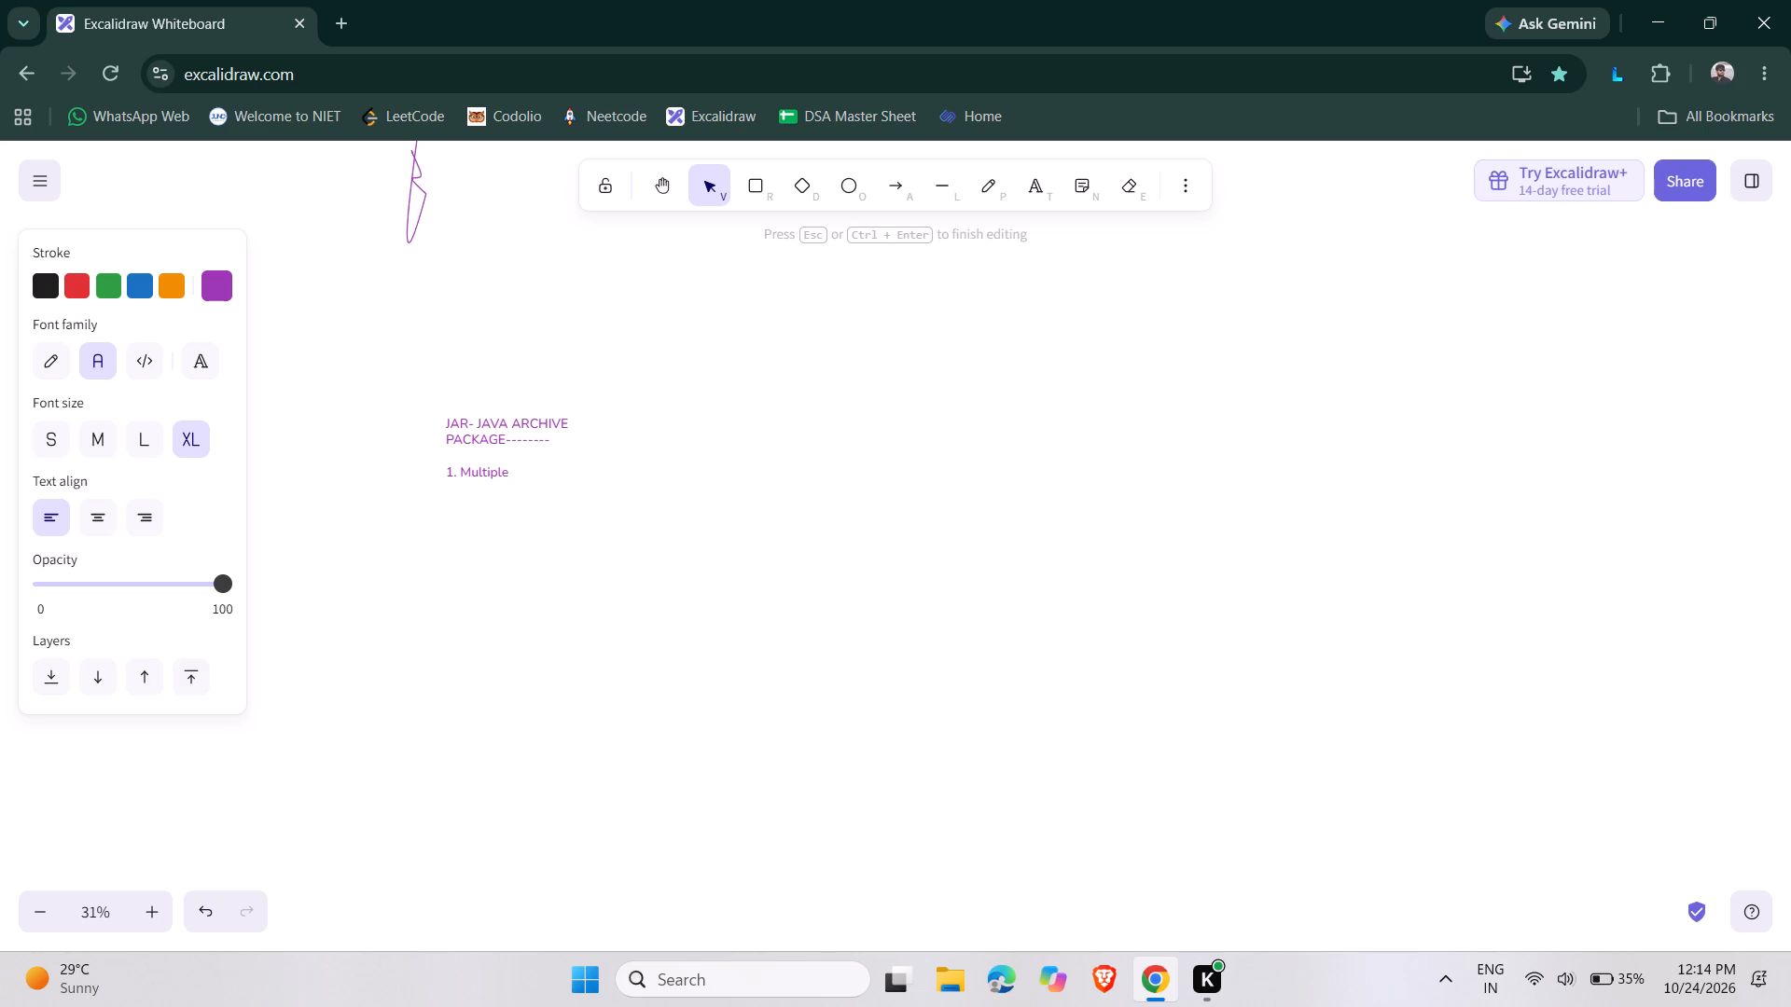
text(class file)
key(Return)
Add the second list item "2.resousre (images)" to the JAR text and start a new line.
key(2)
text(reso)
key(BackSpace)
key(BackSpace)
key(BackSpace)
key(BackSpace)
text(.resousre)
key(space)
text((ia)
key(BackSpace)
text(game)
key(space)
key(BackSpace)
key(BackSpace)
key(BackSpace)
key(BackSpace)
key(BackSpace)
text(mage)
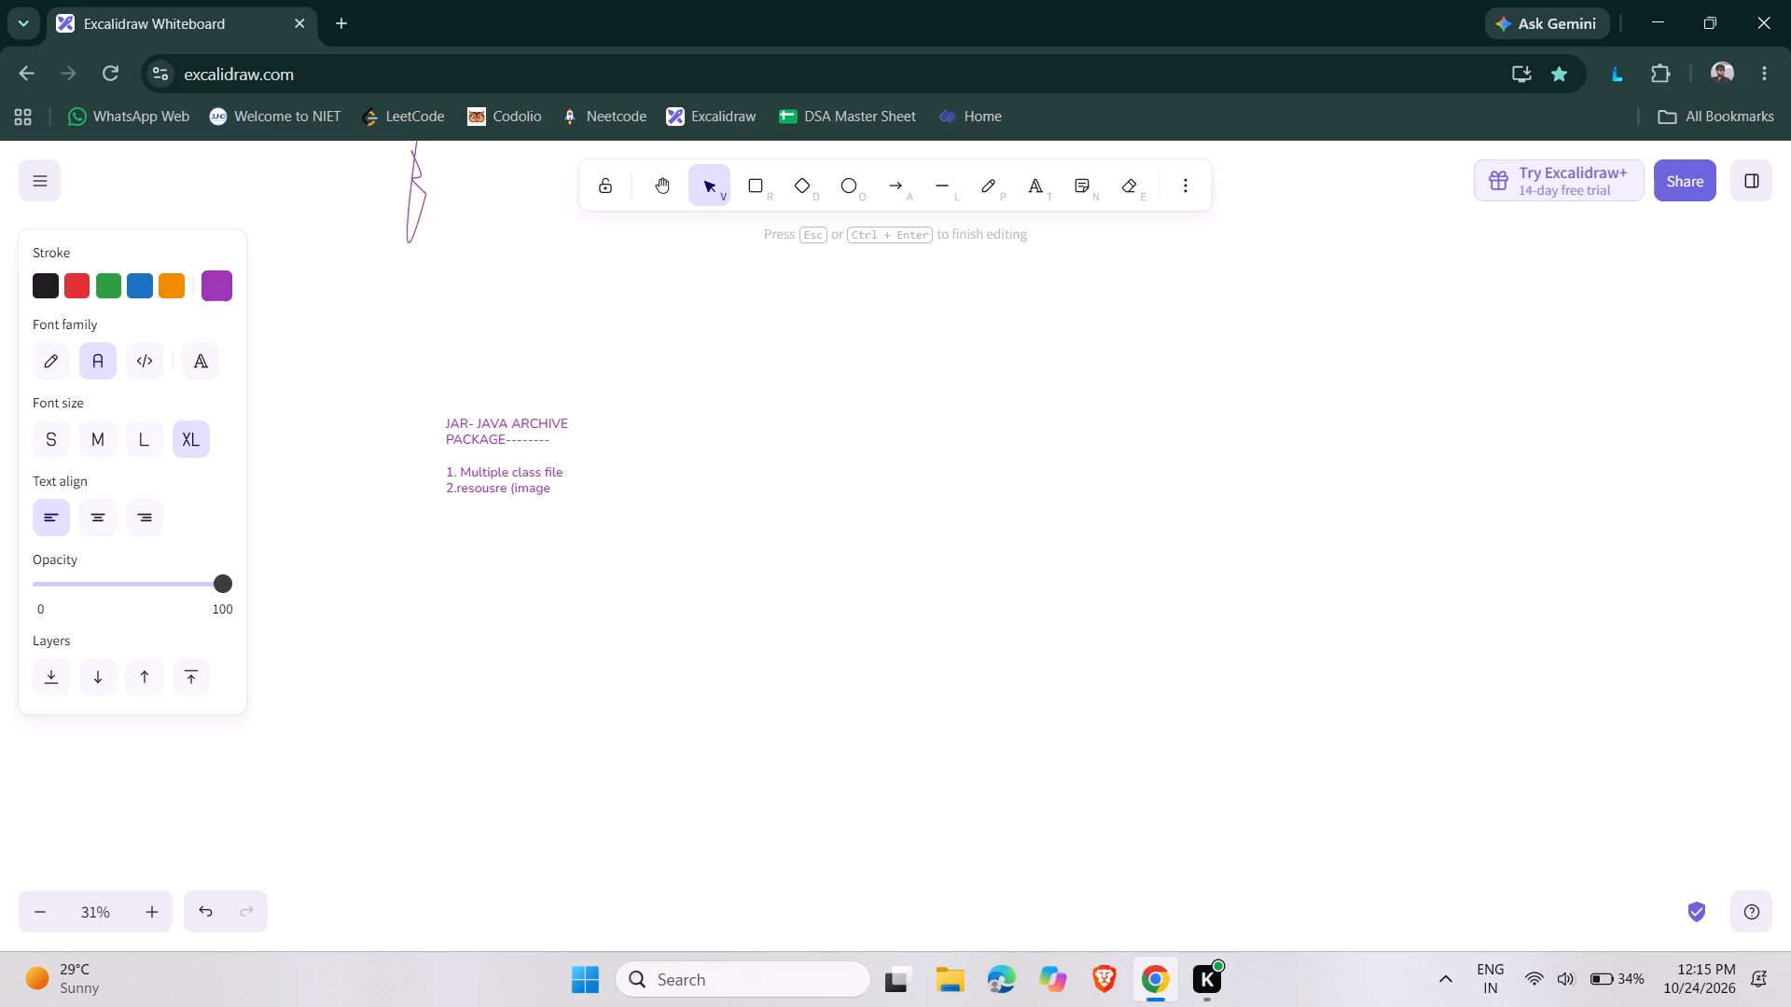
key(s)
key(shift+parenright)
key(Return)
Add the third list item "3. folders/ package" to the JAR text, followed by a blank line.
text(3)
key(space)
key(BackSpace)
text(. fl)
key(BackSpace)
text(ol)
text(dwe)
key(BackSpace)
key(BackSpace)
text(ers)
text(/ package)
key(Return)
key(Return)
Add the closing line "to share your jAVA code esaly" below the numbered list.
text(to)
key(space)
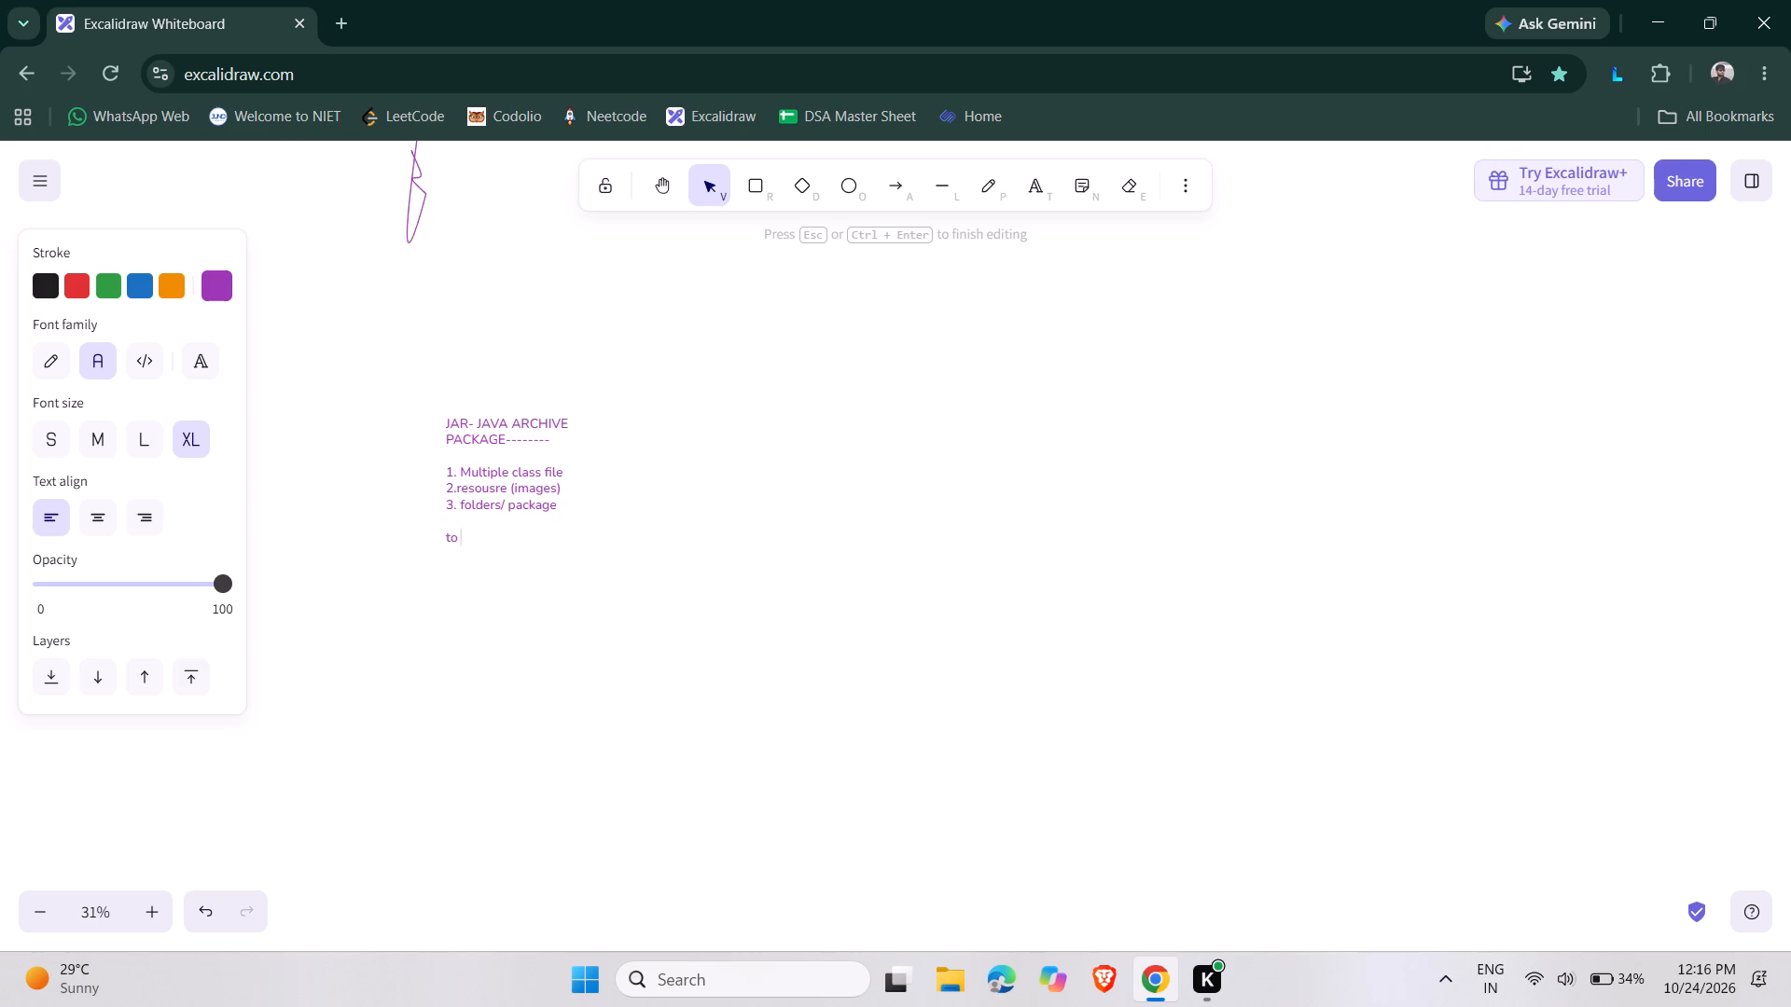
text(share)
key(space)
text(your)
key(BackSpace)
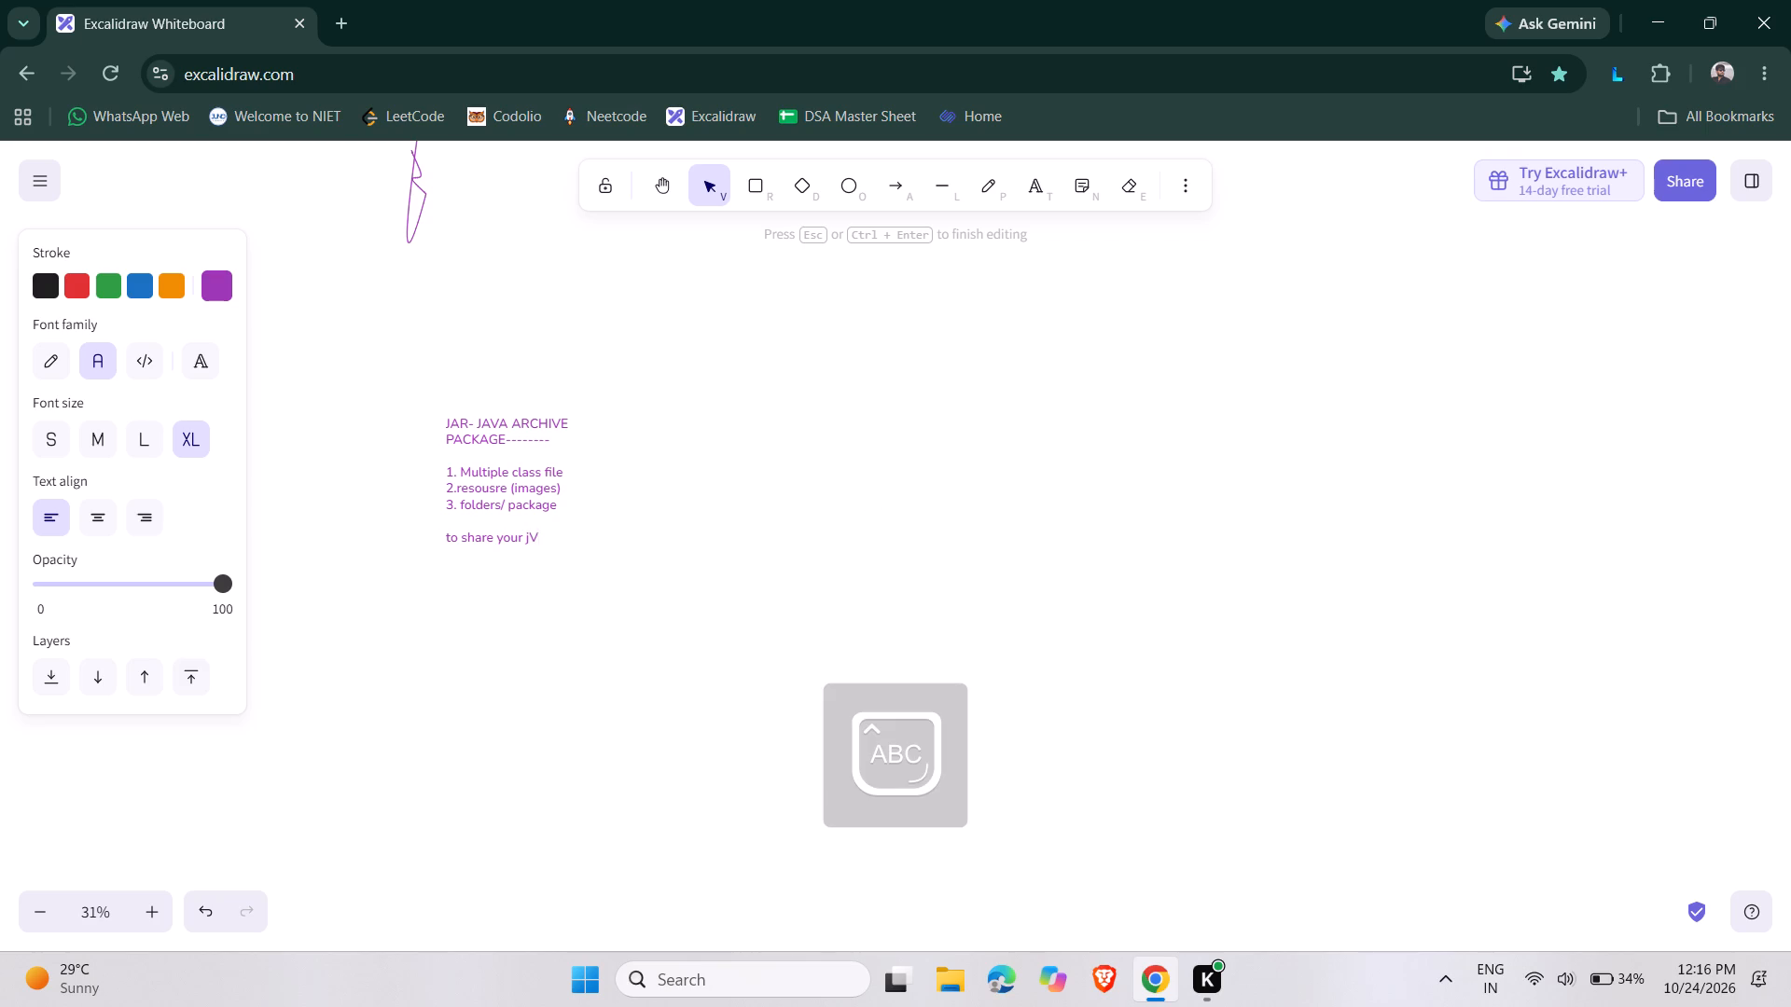
key(BackSpace)
text(AVA)
text(code eaalli)
key(BackSpace)
key(BackSpace)
key(BackSpace)
key(BackSpace)
key(BackSpace)
text(saly)
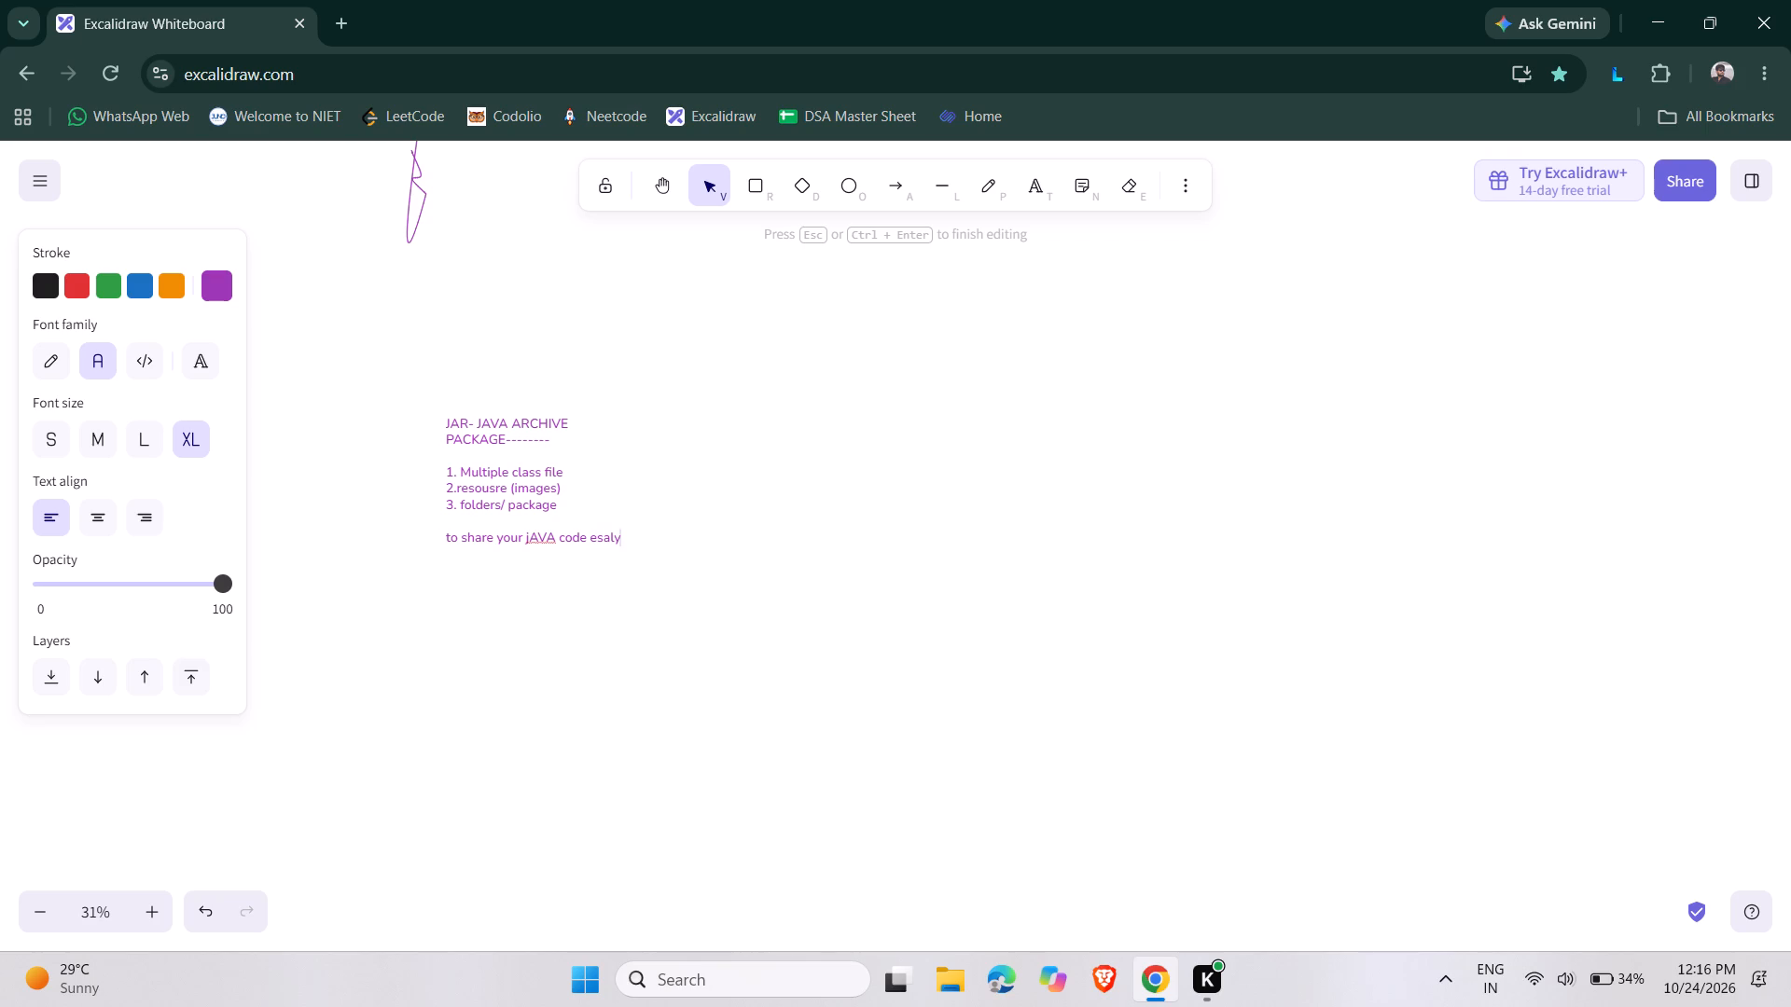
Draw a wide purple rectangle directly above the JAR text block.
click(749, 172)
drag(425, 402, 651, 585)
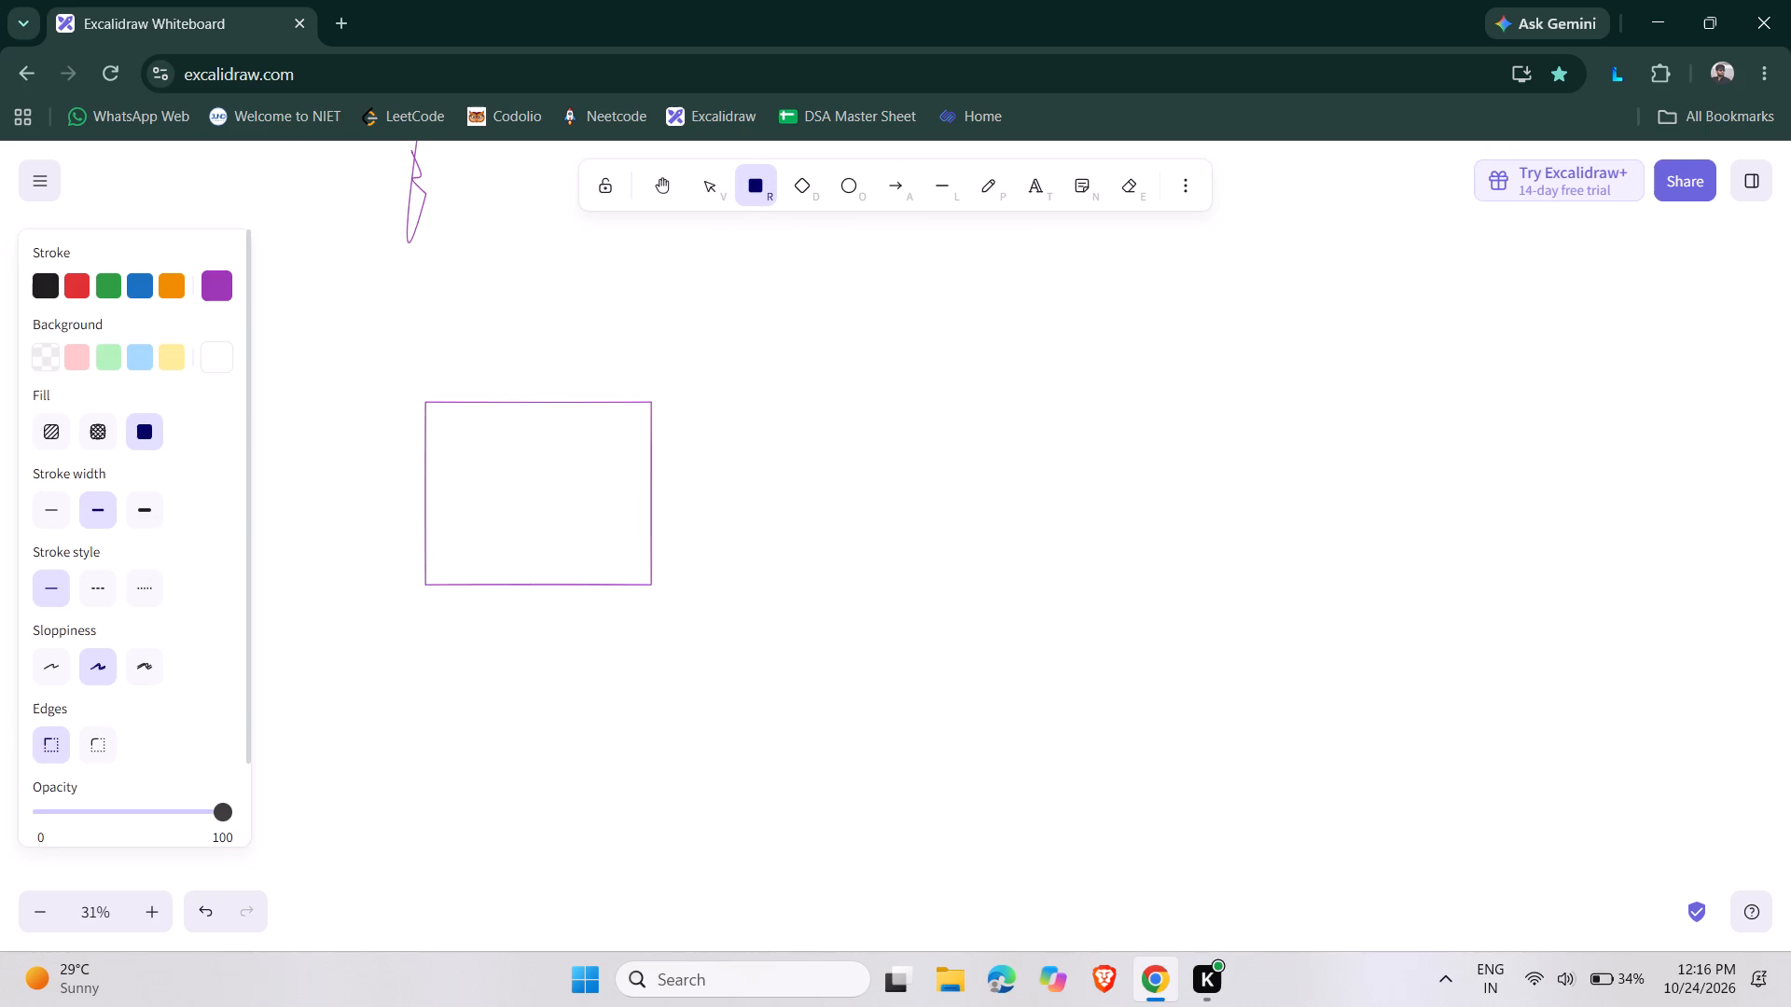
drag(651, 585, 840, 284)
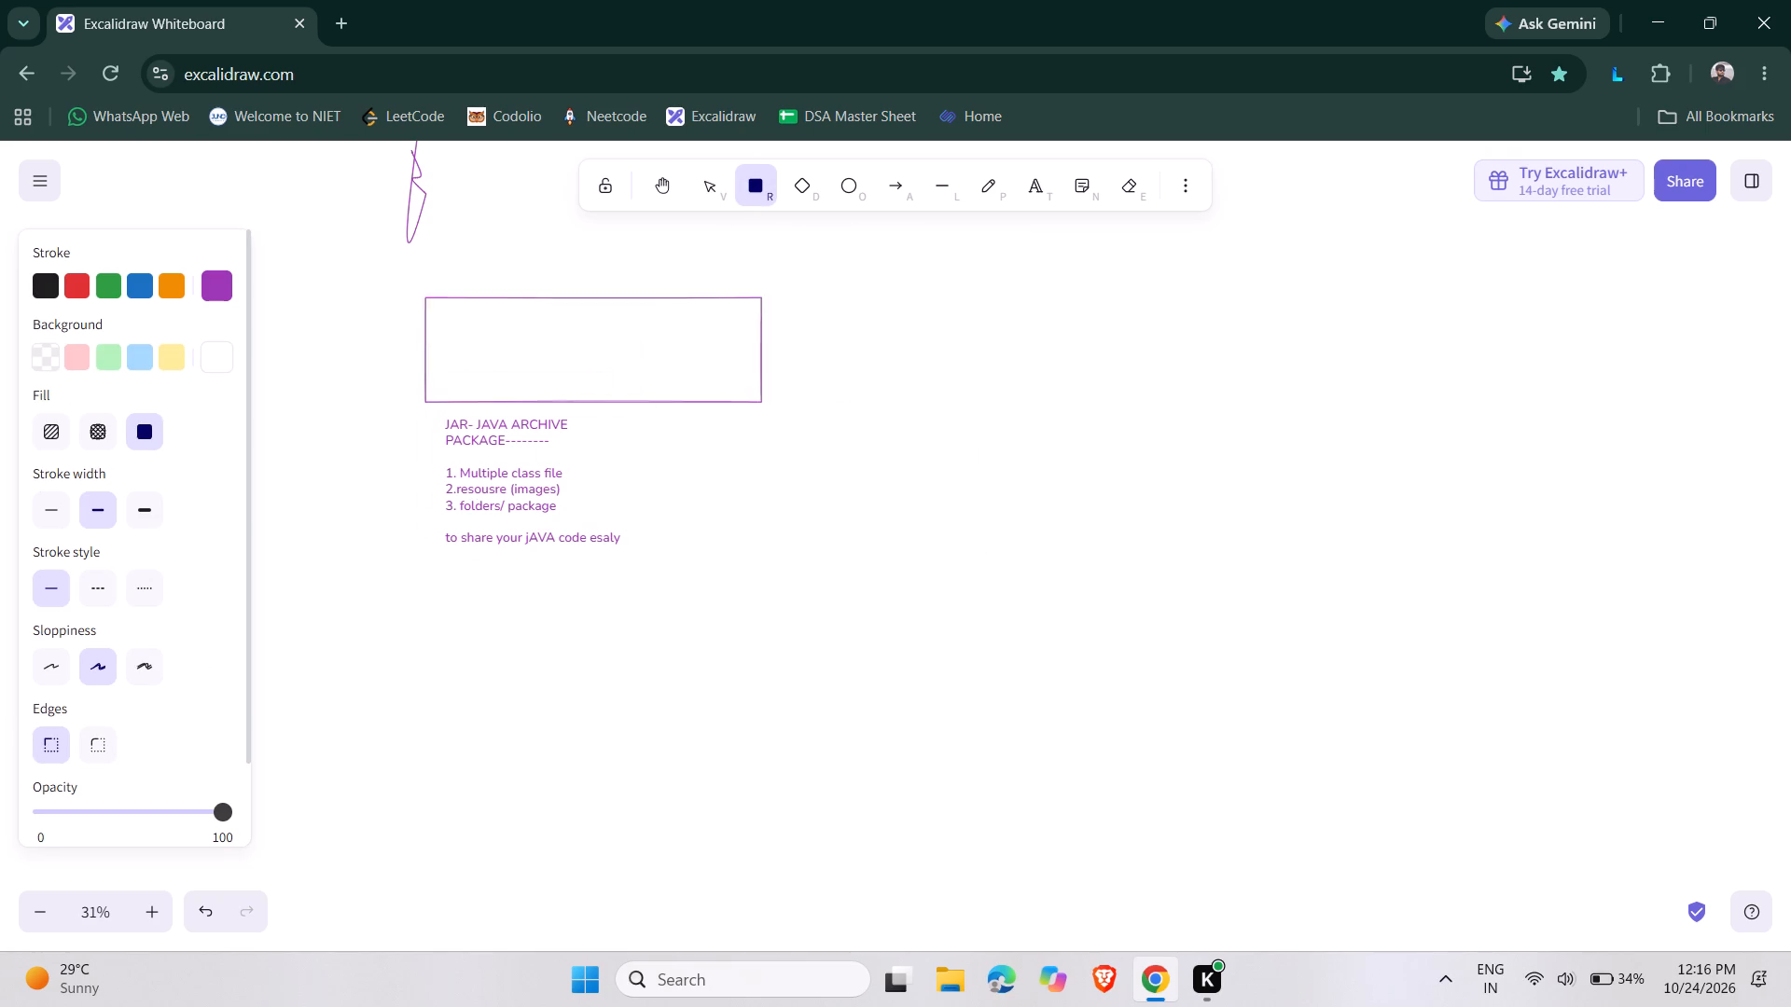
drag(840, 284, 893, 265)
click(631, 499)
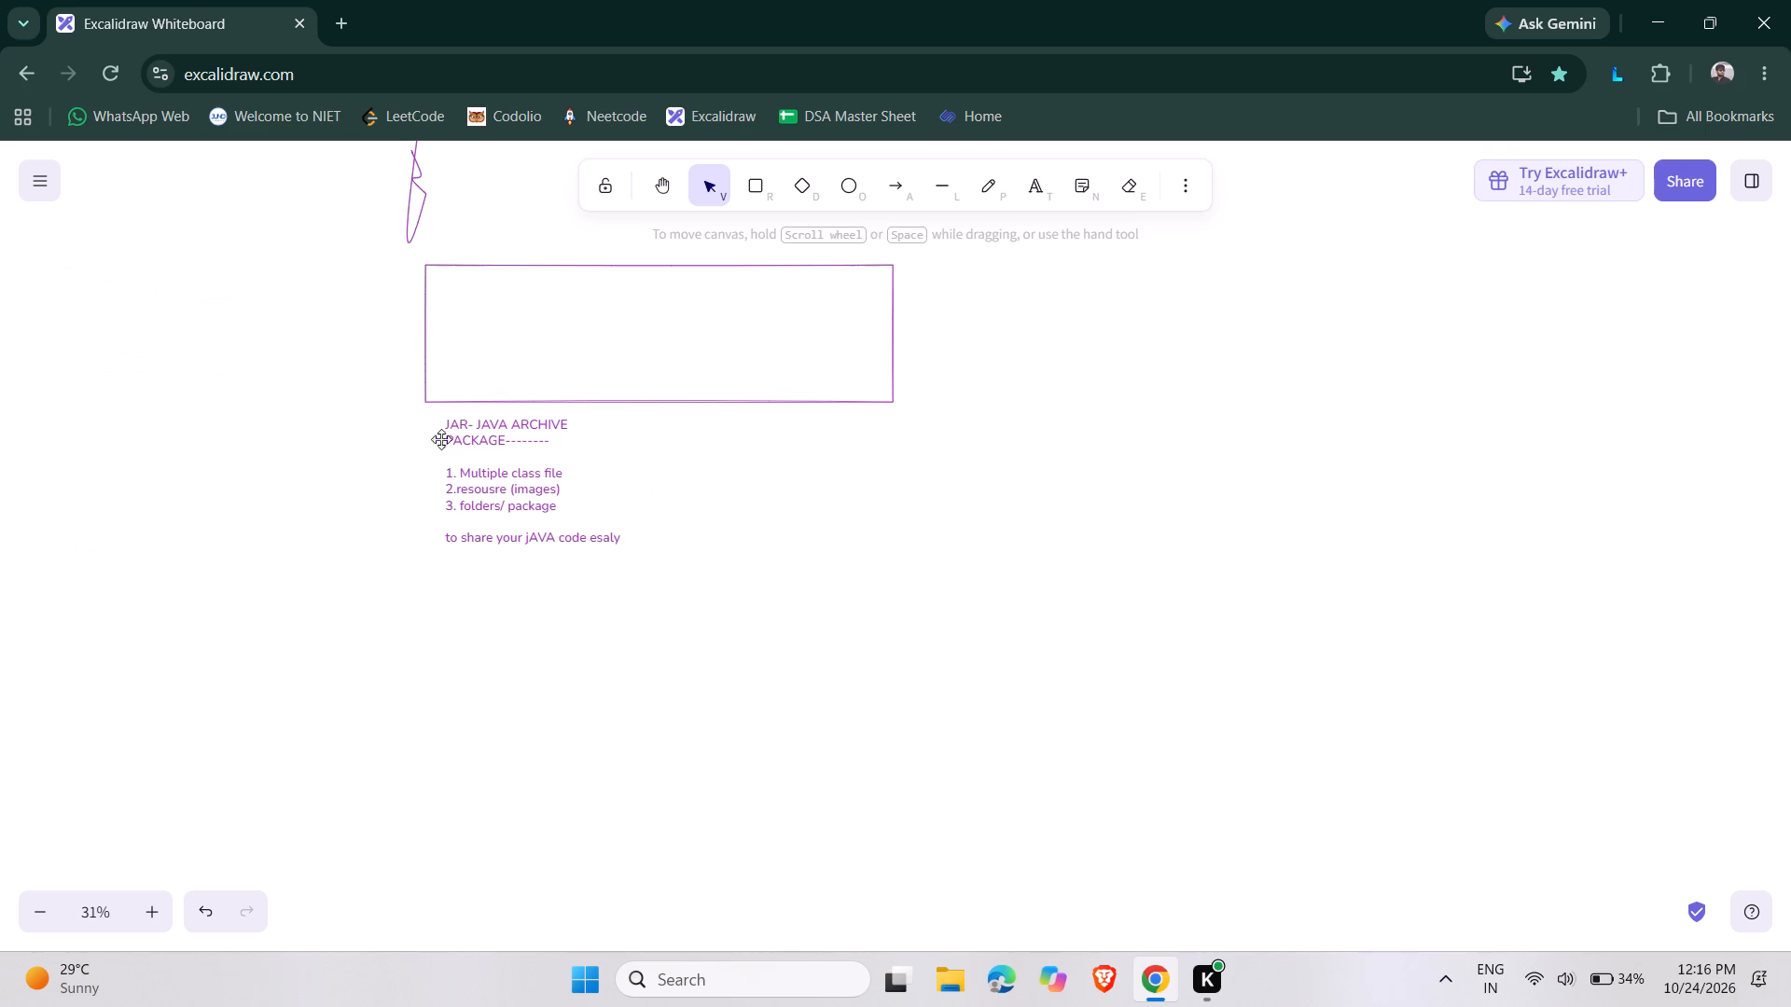
Enlarge the JAR text block to about twice its size and place it just below the rectangle, near its left edge.
drag(432, 414, 655, 584)
drag(549, 539, 548, 441)
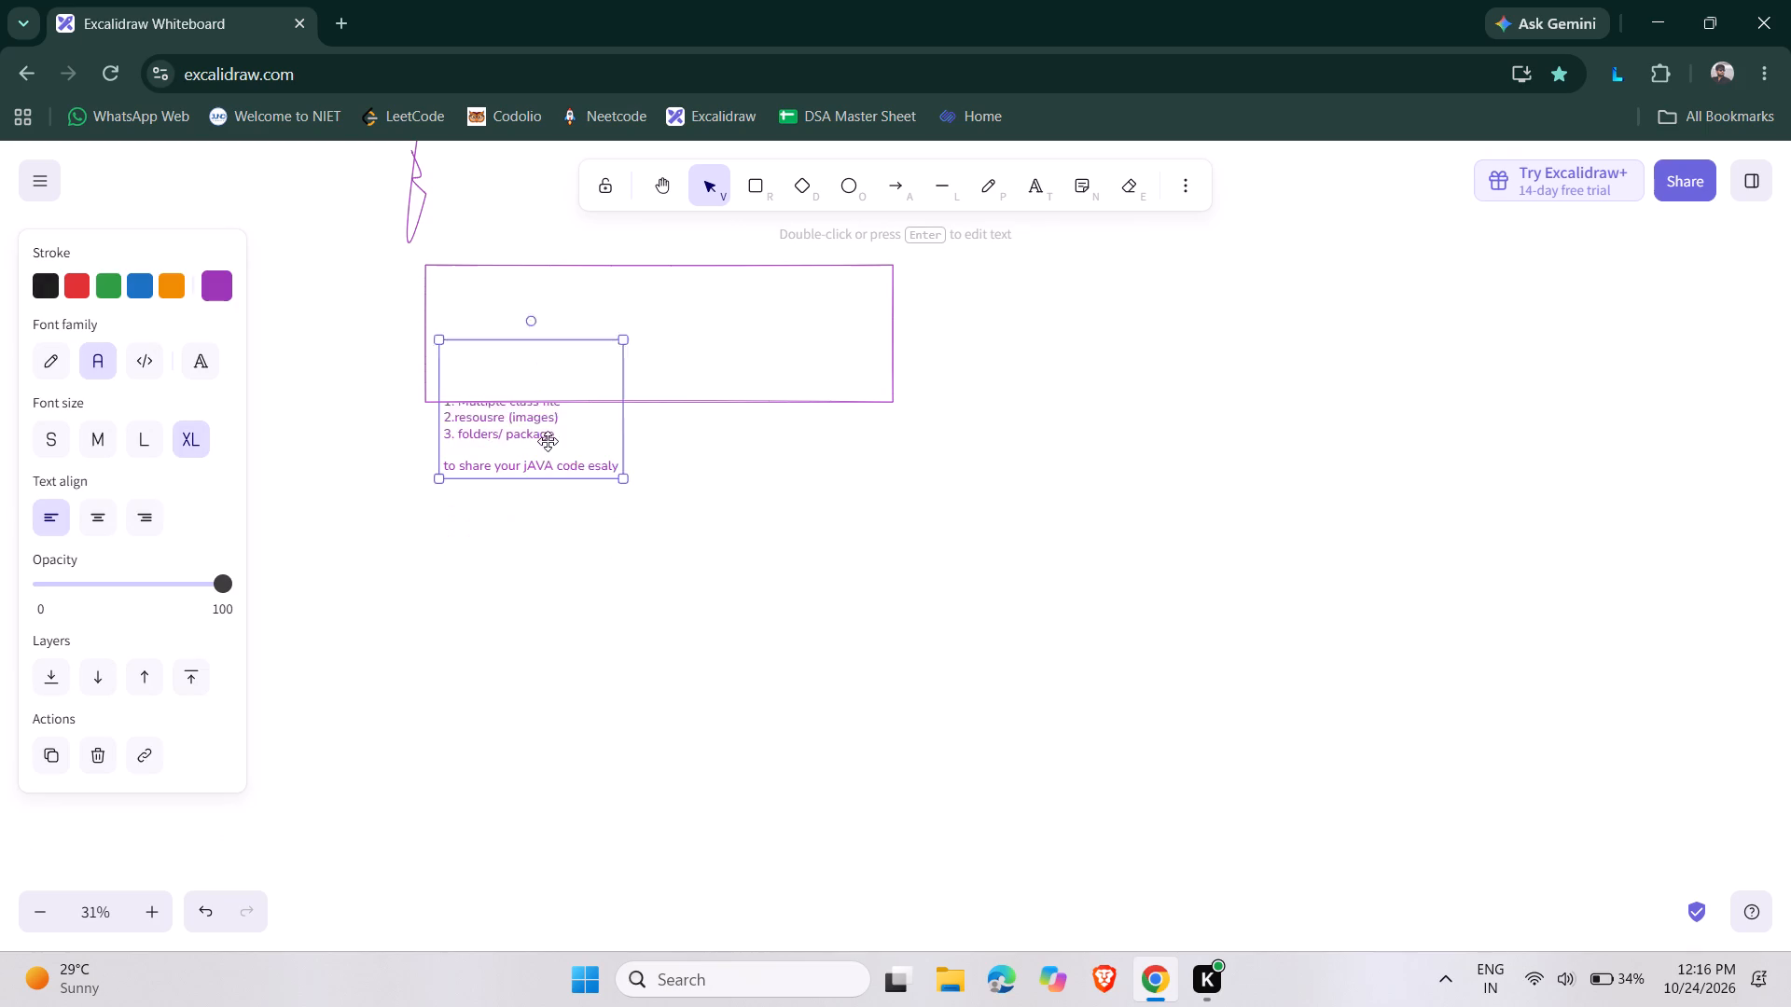
drag(548, 441, 734, 644)
click(956, 556)
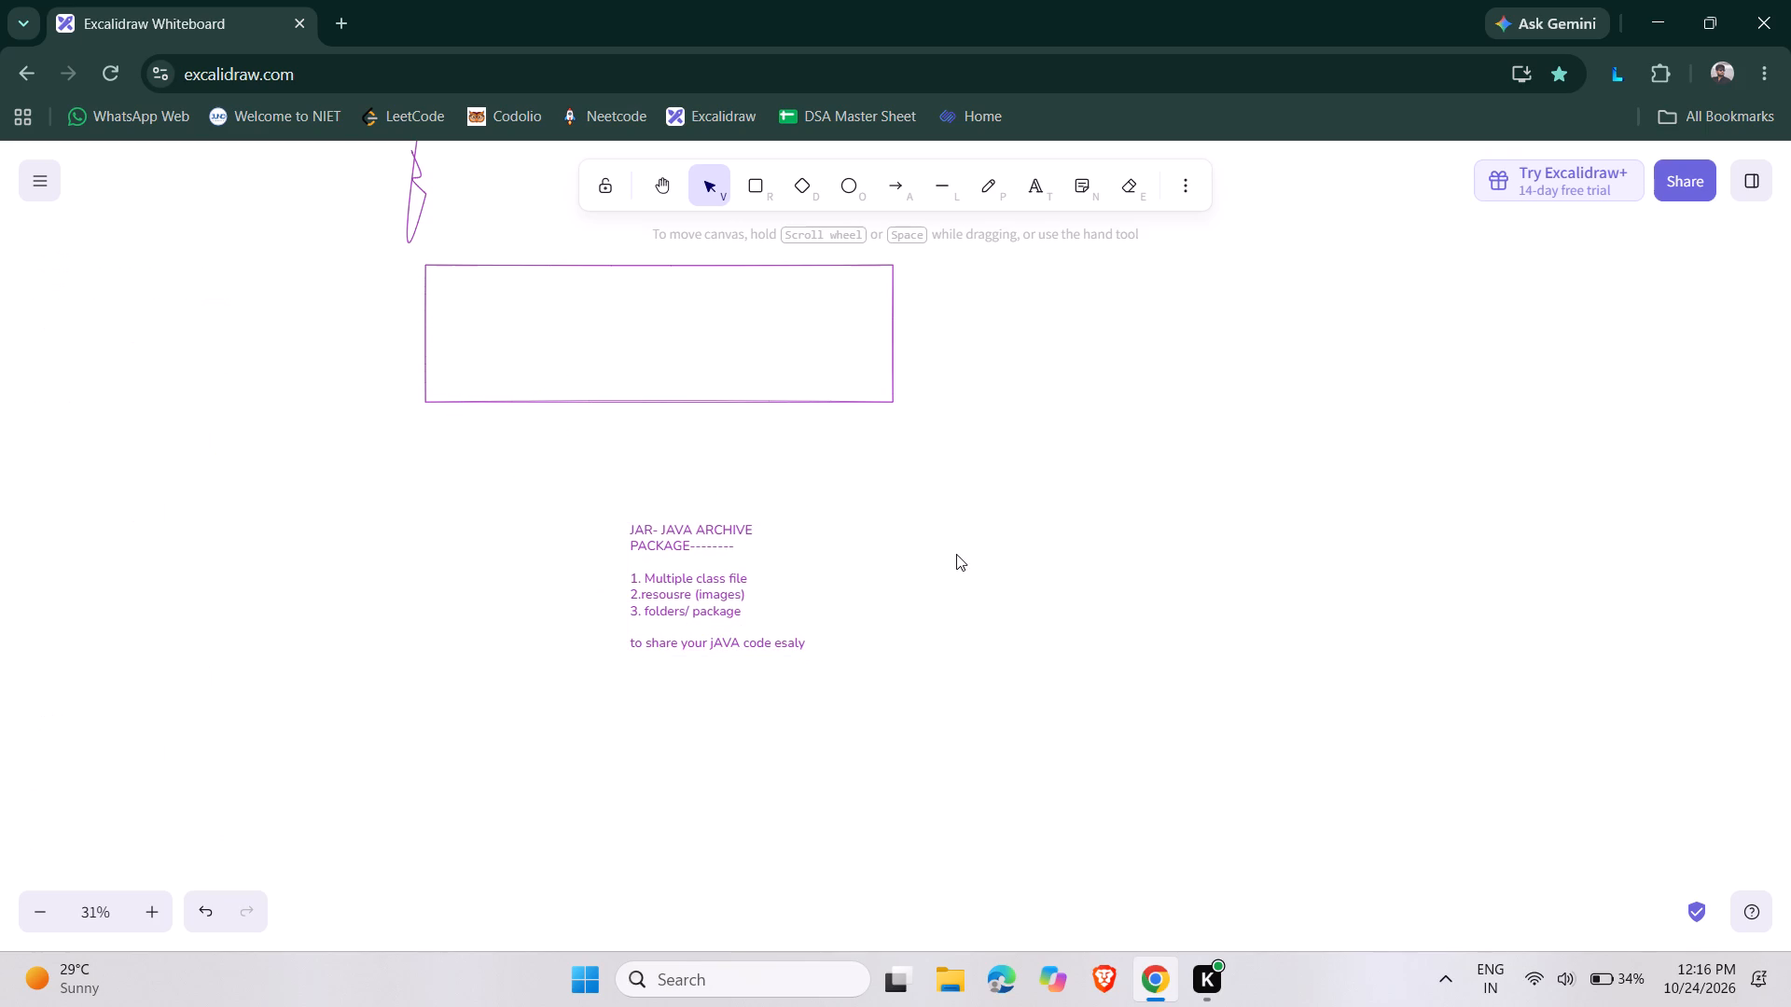
drag(599, 505, 859, 680)
drag(809, 655, 896, 746)
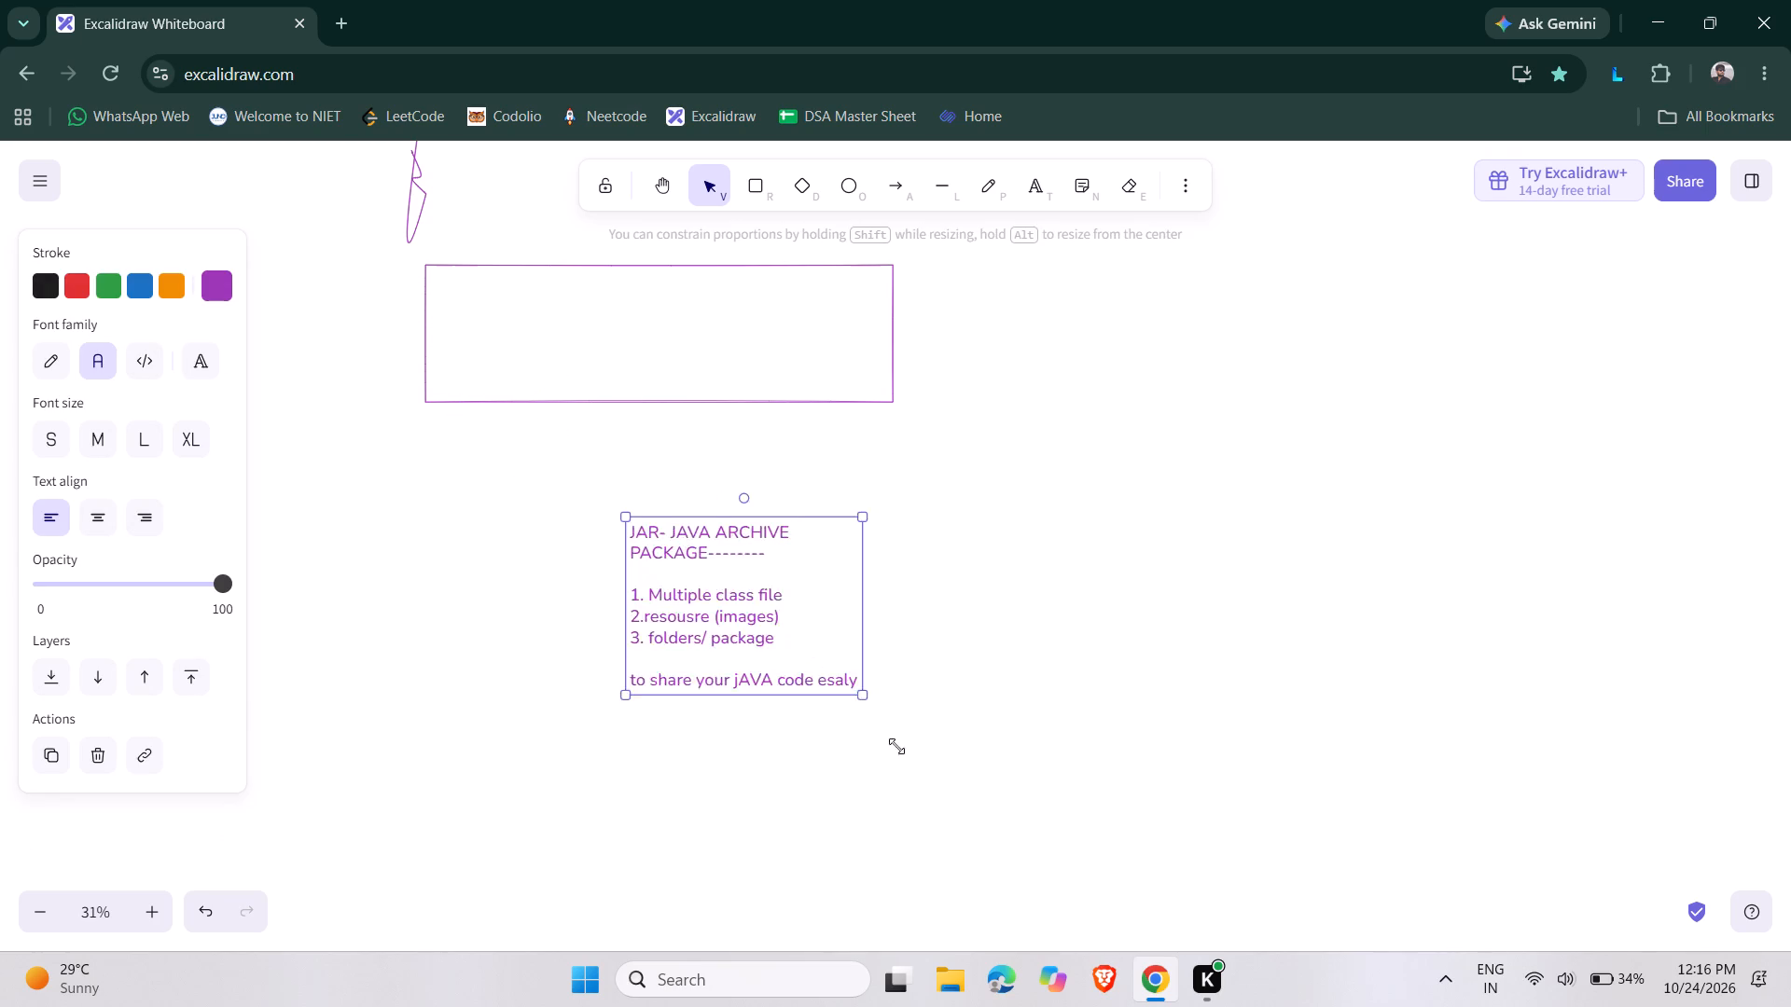
drag(896, 746, 989, 819)
drag(965, 776, 744, 689)
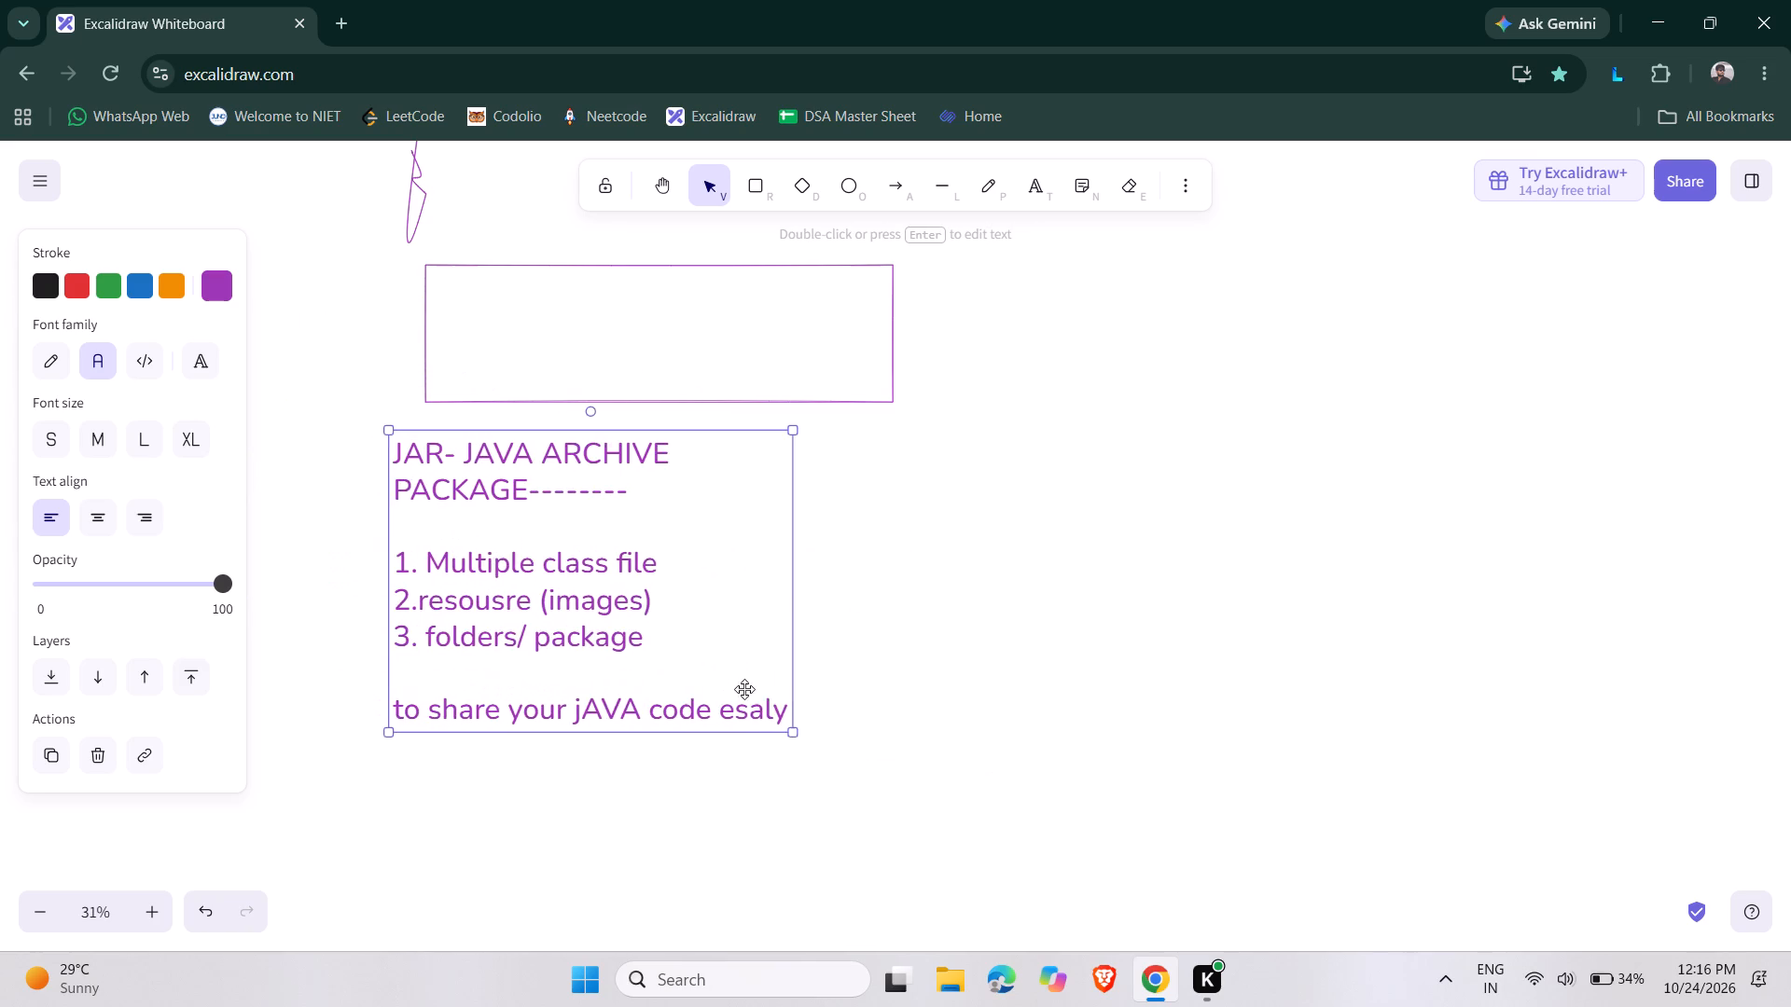
drag(744, 689, 764, 676)
click(1078, 576)
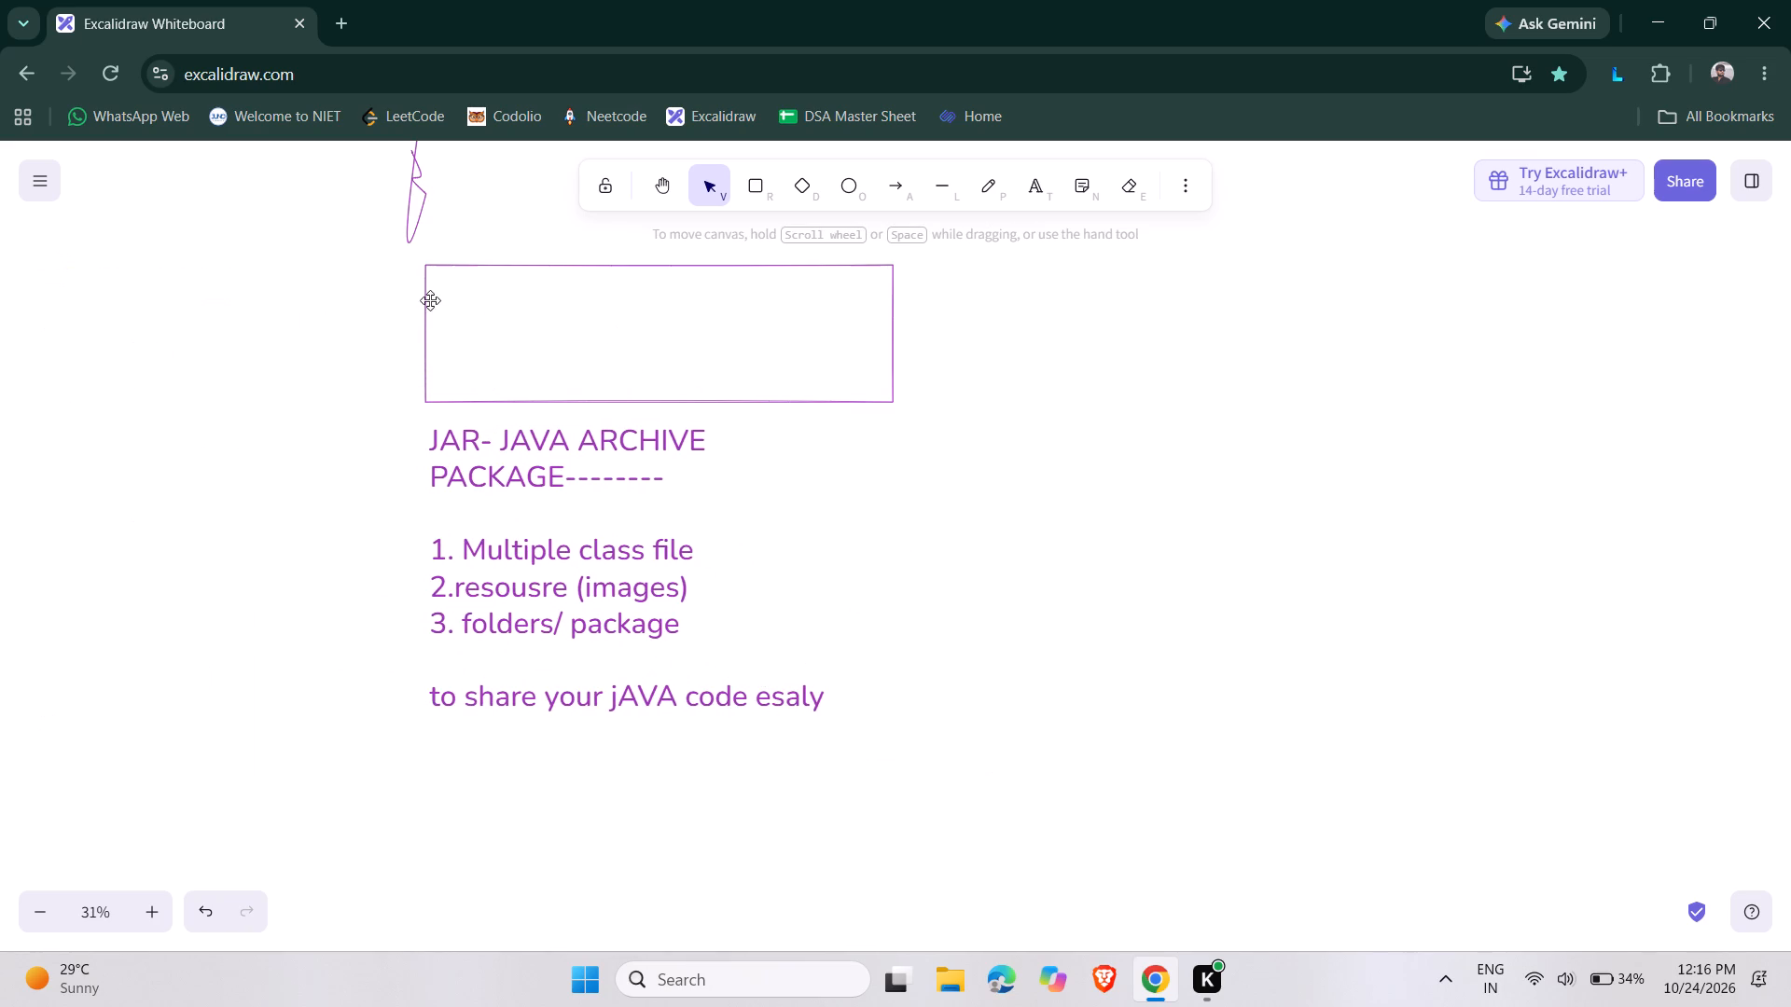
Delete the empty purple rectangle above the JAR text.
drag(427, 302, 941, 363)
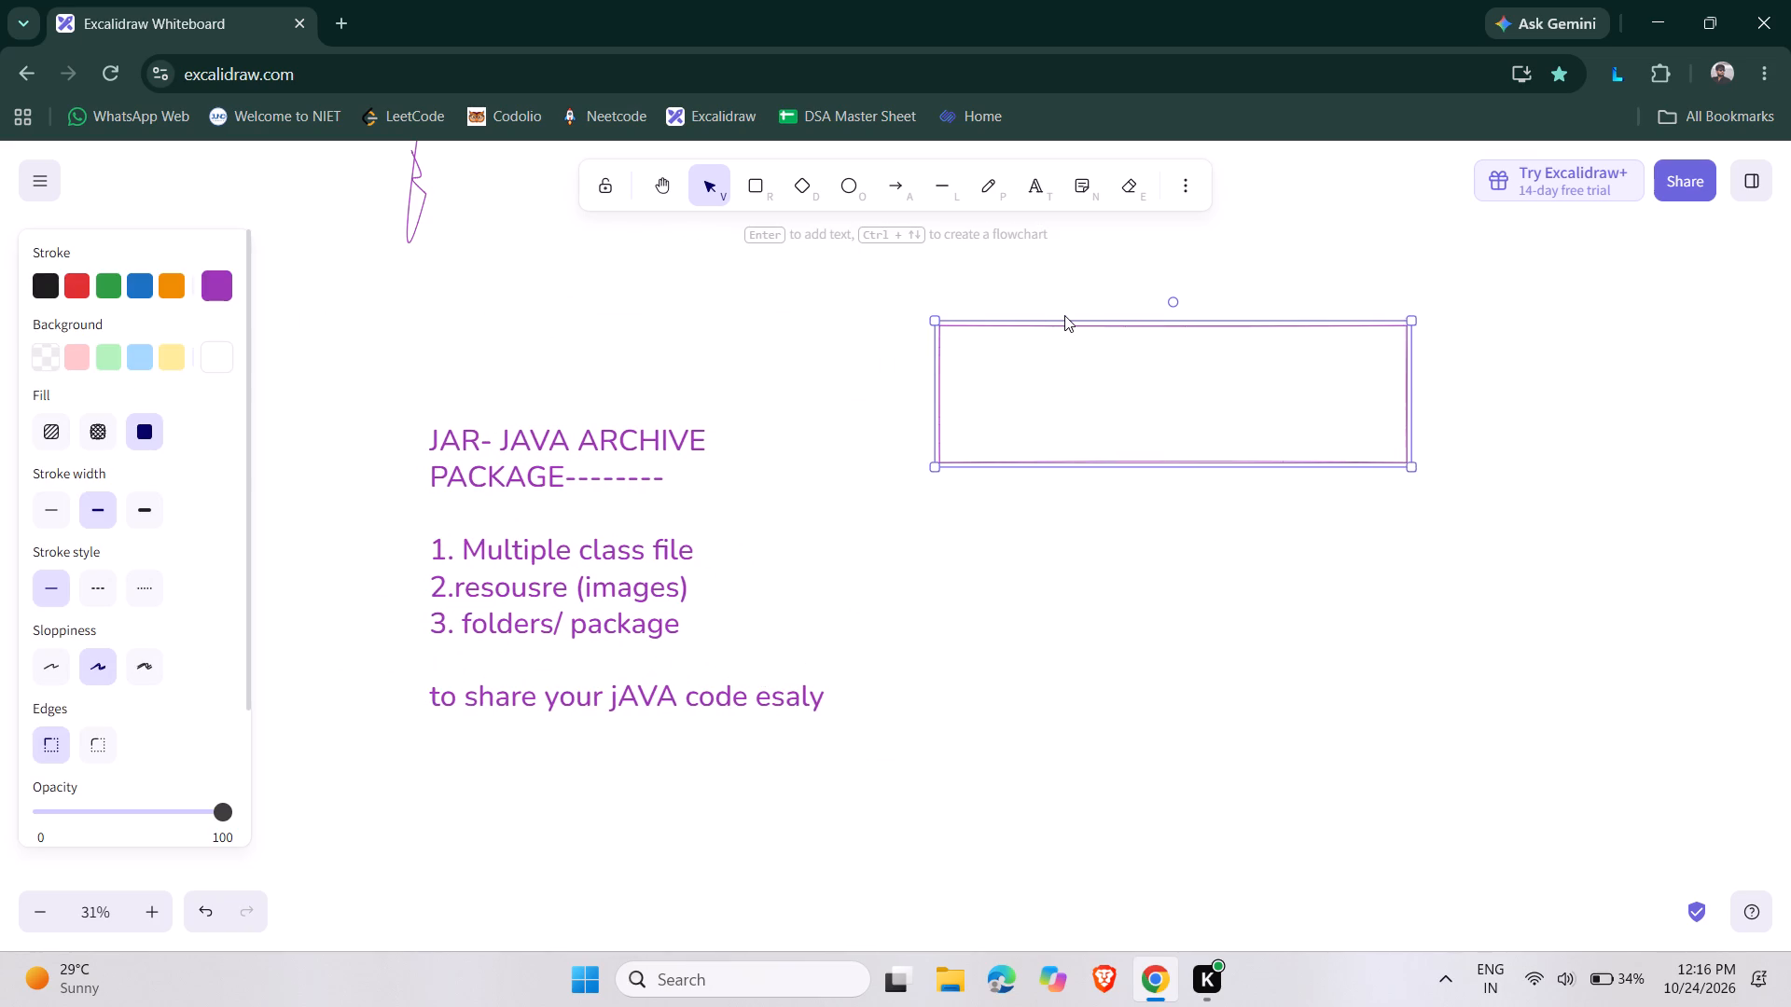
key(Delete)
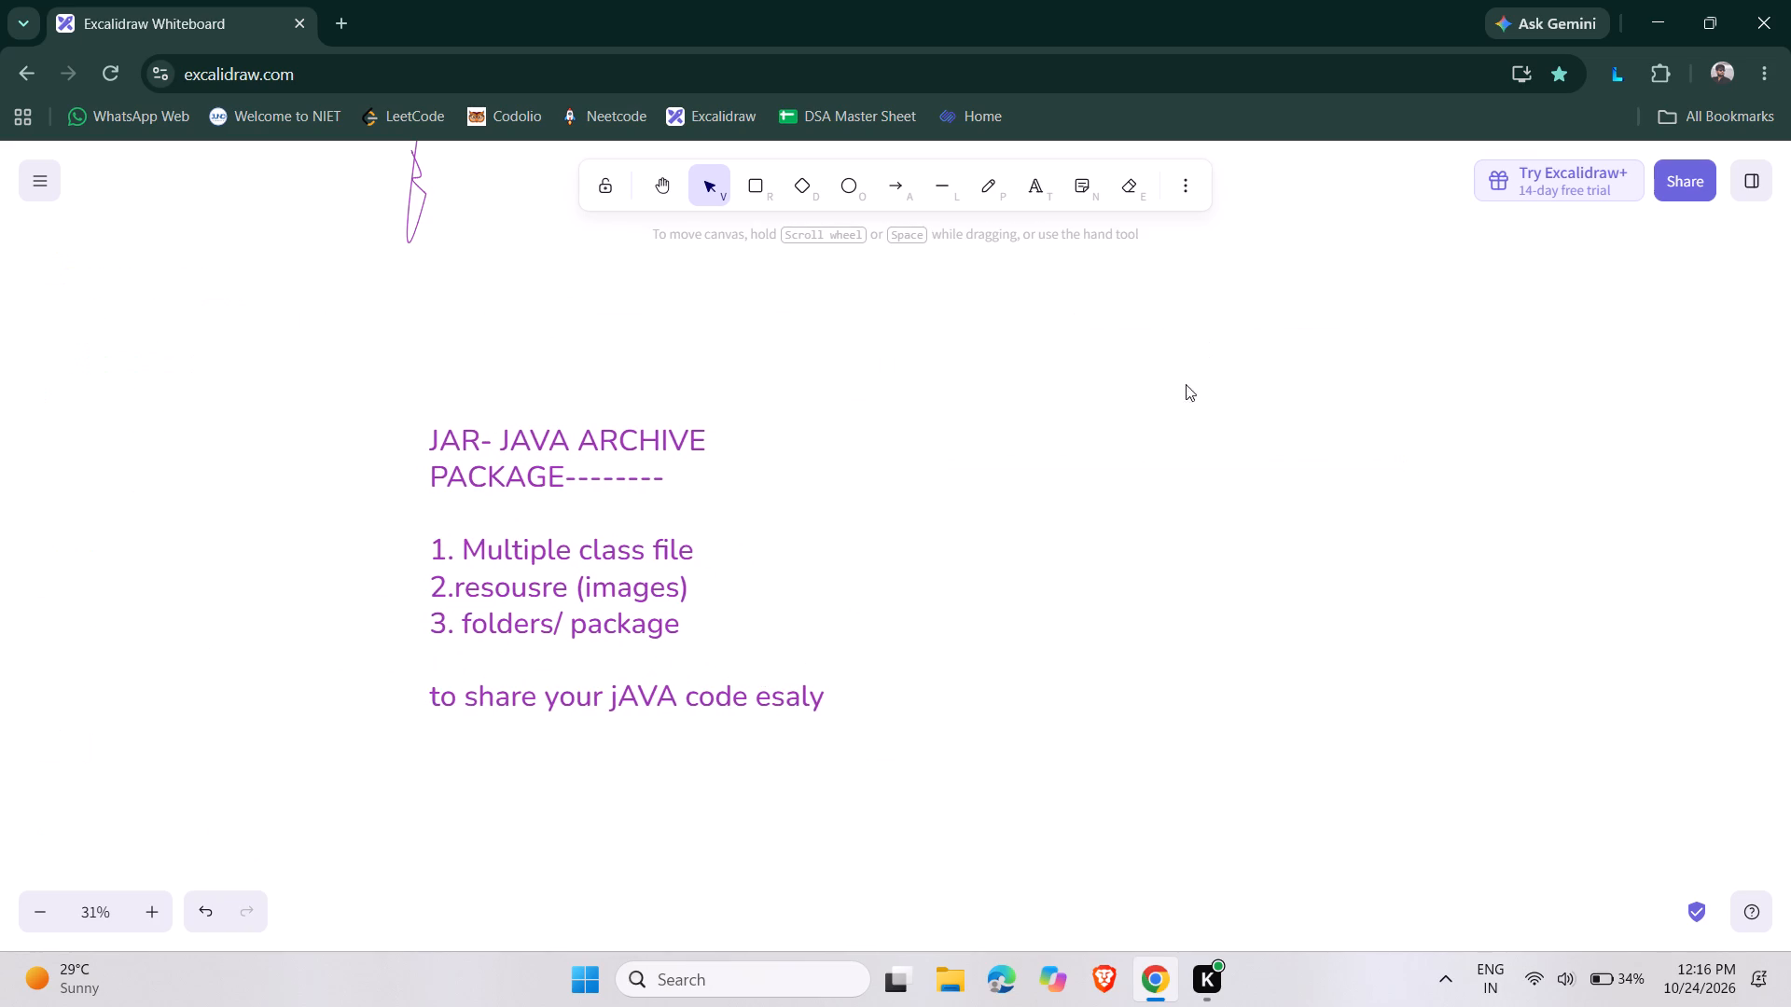